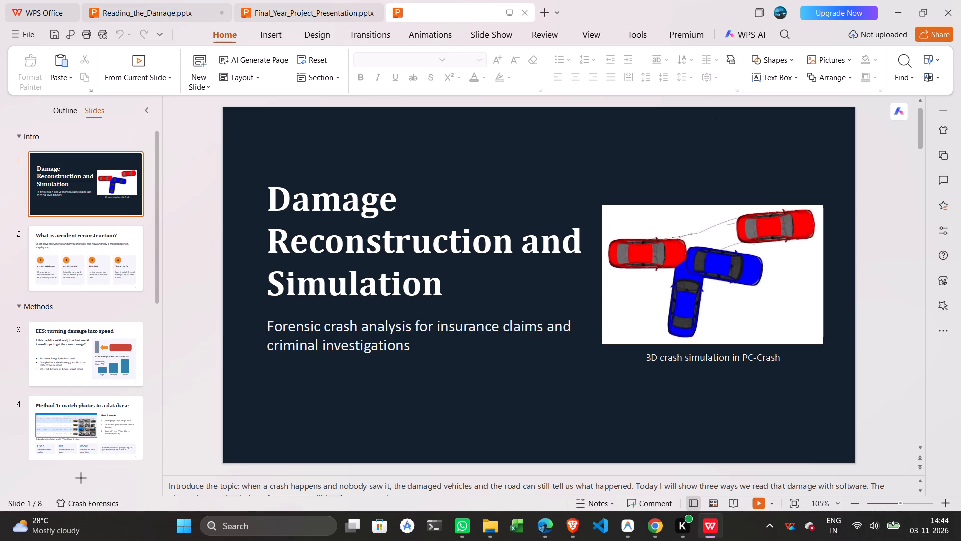
Copy the institute logo from the Reading_the_Damage title slide and paste it onto the Damage_Reconstruction_and_Simulation title slide.
drag(454, 0, 244, 0)
drag(169, 0, 274, 0)
click(328, 0)
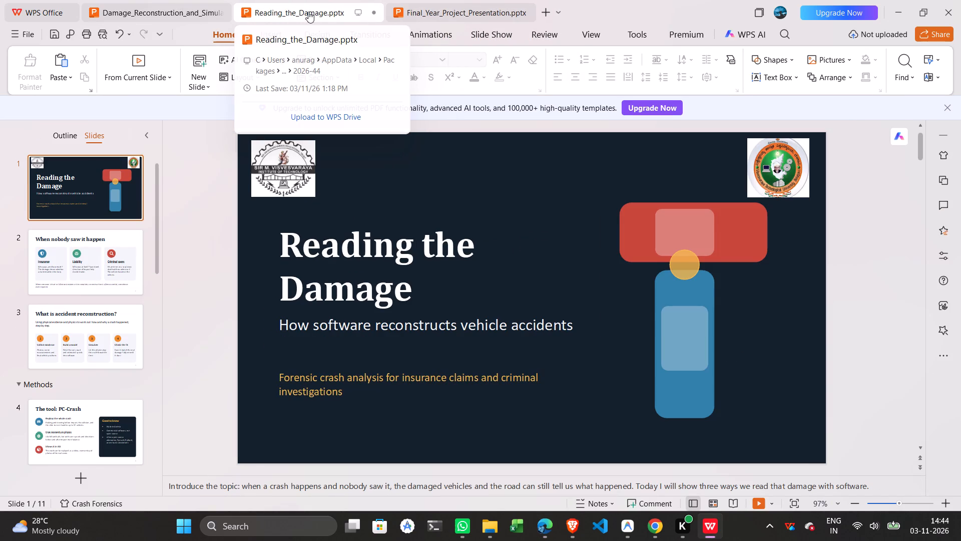
right_click(303, 171)
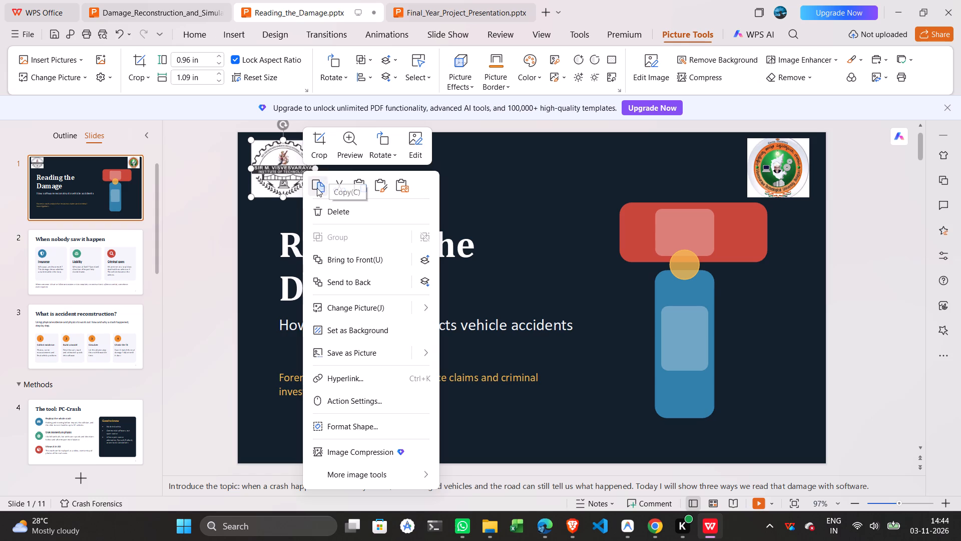
click(316, 188)
click(172, 0)
key(ctrl+v)
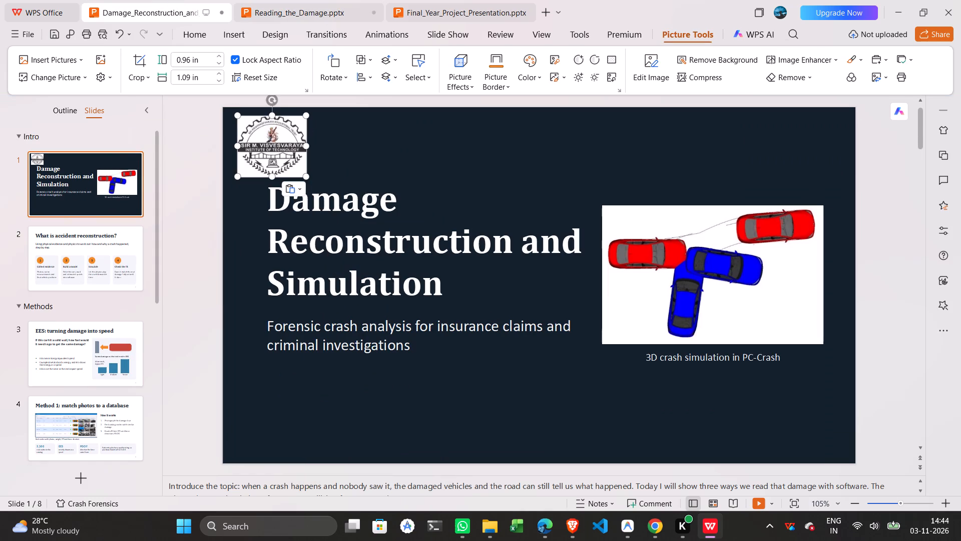
Copy the round green-and-orange emblem from the Reading_the_Damage title slide and paste it onto the Damage_Reconstruction_and_Simulation title slide.
click(327, 0)
click(762, 160)
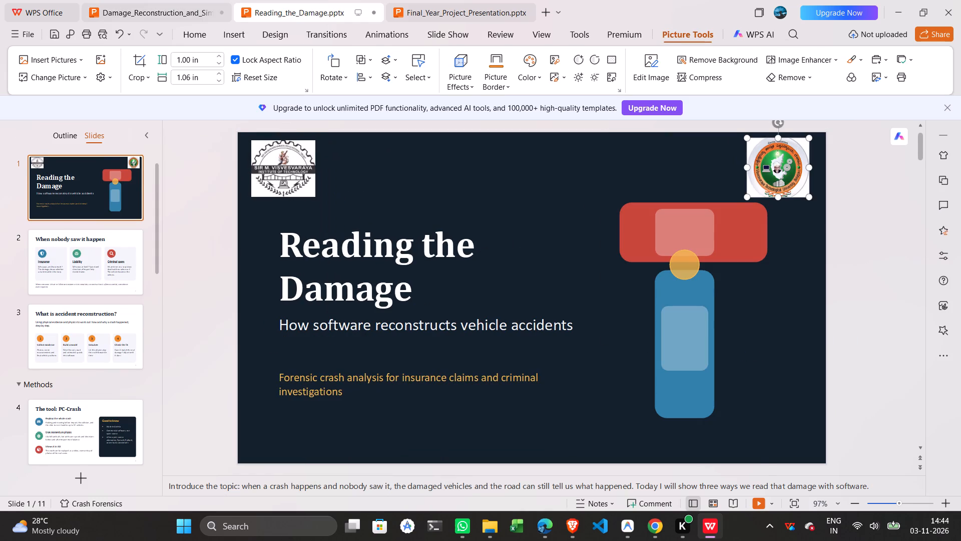
right_click(769, 168)
click(780, 186)
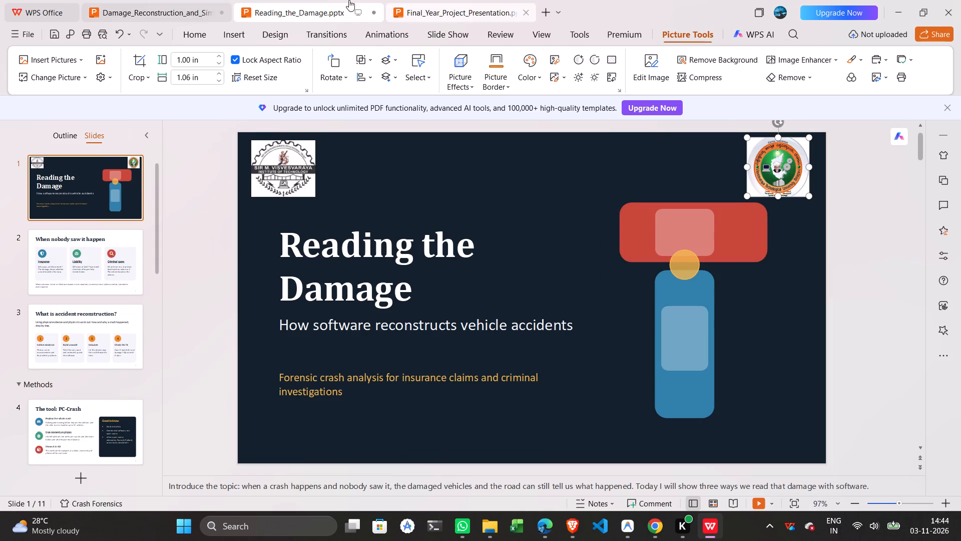
click(145, 0)
key(ctrl+v)
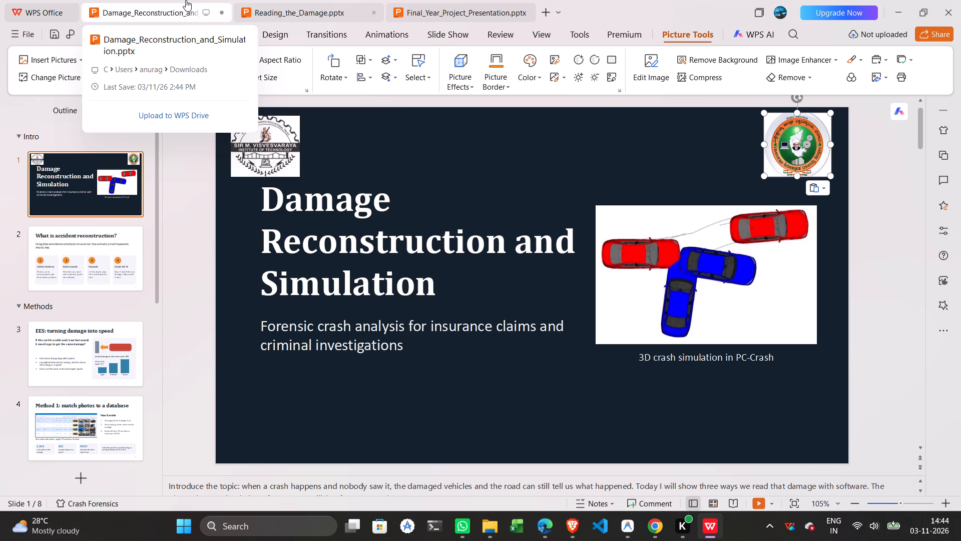
click(187, 0)
Close Reading_the_Damage.pptx without saving its changes and return to the Damage_Reconstruction_and_Simulation presentation.
click(322, 0)
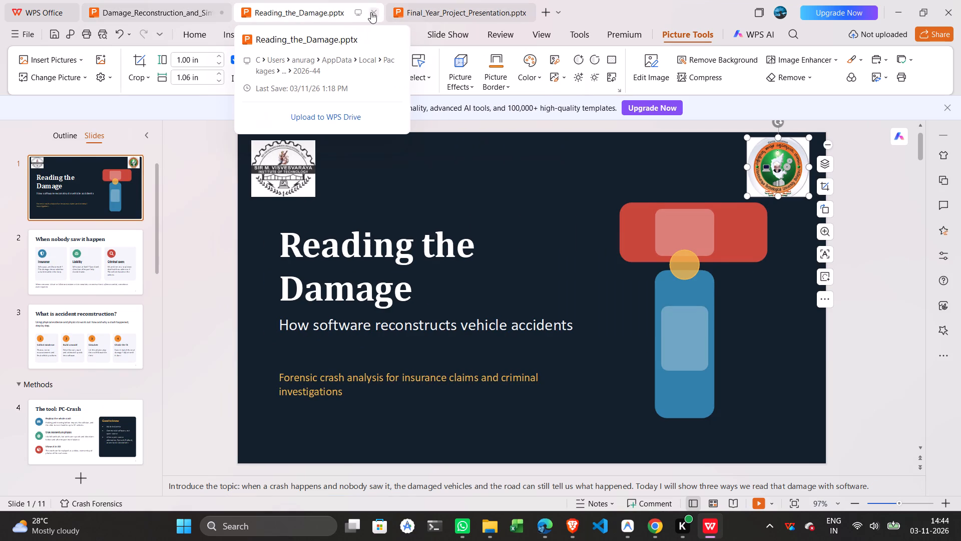
click(372, 13)
click(138, 0)
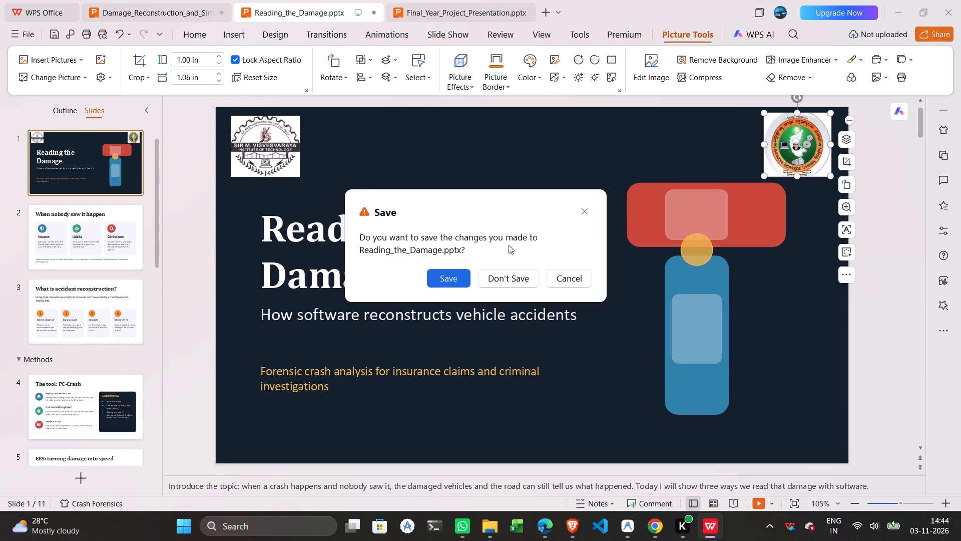
click(508, 278)
click(176, 0)
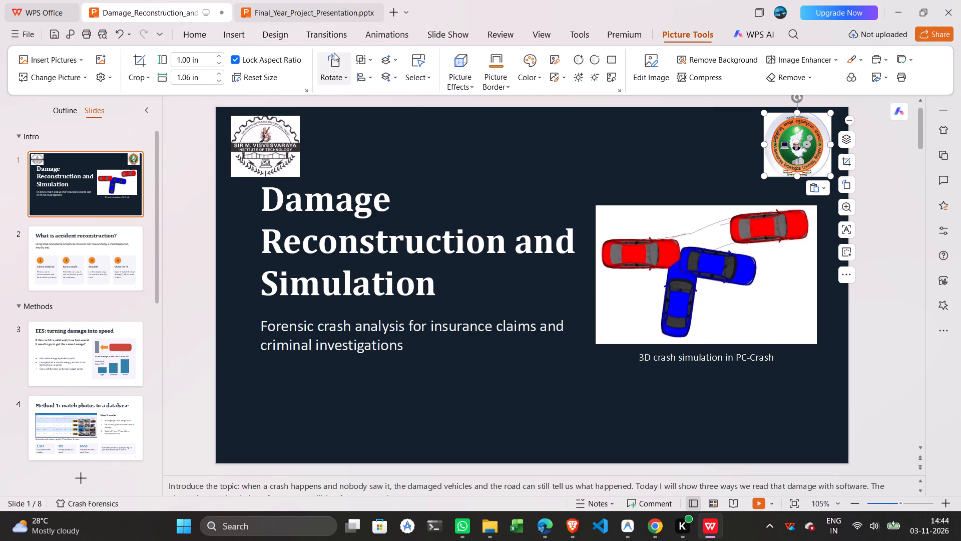
Copy the "SIR M. VISVESVARAYA INSTITUTE OF TECHNOLOGY" heading text box from Final_Year_Project_Presentation and paste it onto the Damage_Reconstruction_and_Simulation title slide.
click(330, 0)
click(417, 144)
right_click(420, 140)
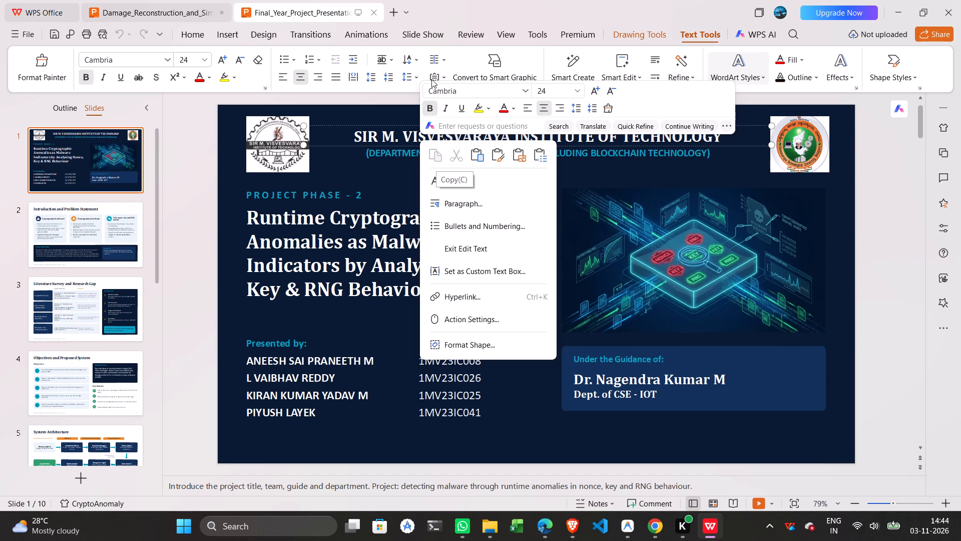
click(327, 134)
right_click(328, 135)
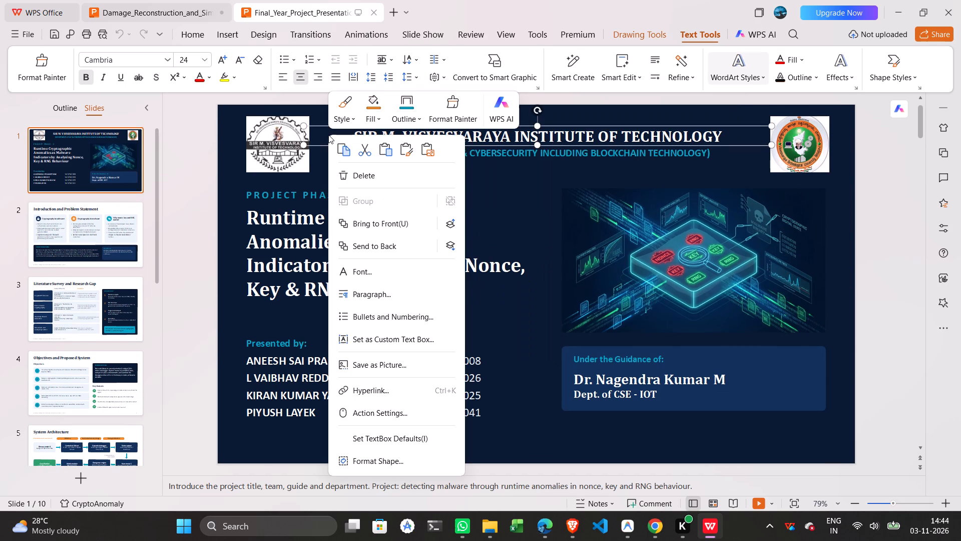
click(344, 149)
click(182, 0)
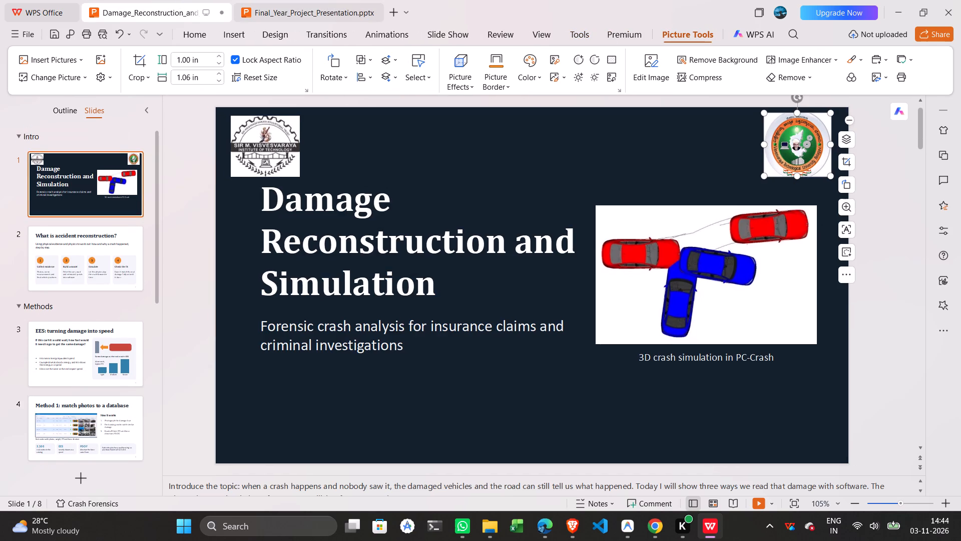
key(ctrl+v)
Move the pasted institute heading to the top of the title slide and resize its text box to sit between the two logos.
drag(320, 148, 239, 125)
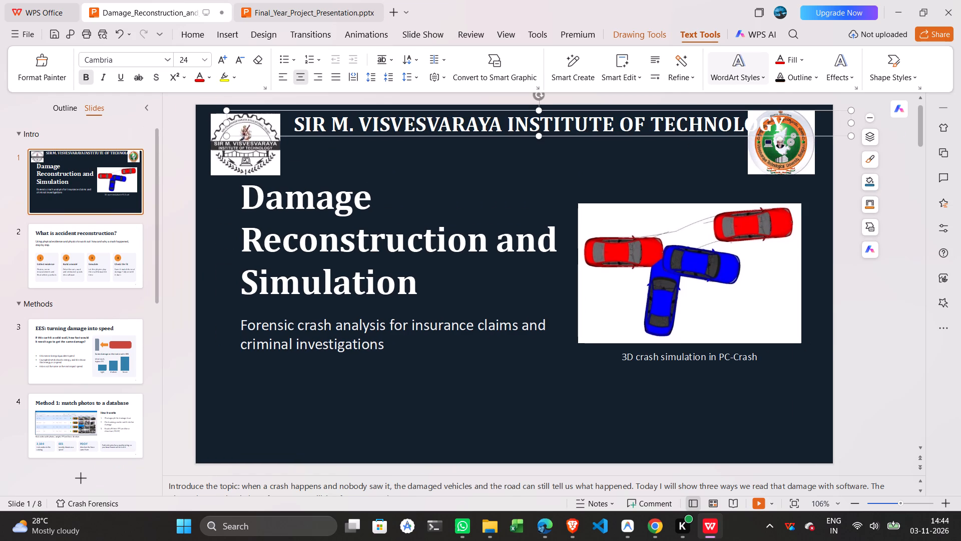
drag(224, 137, 283, 131)
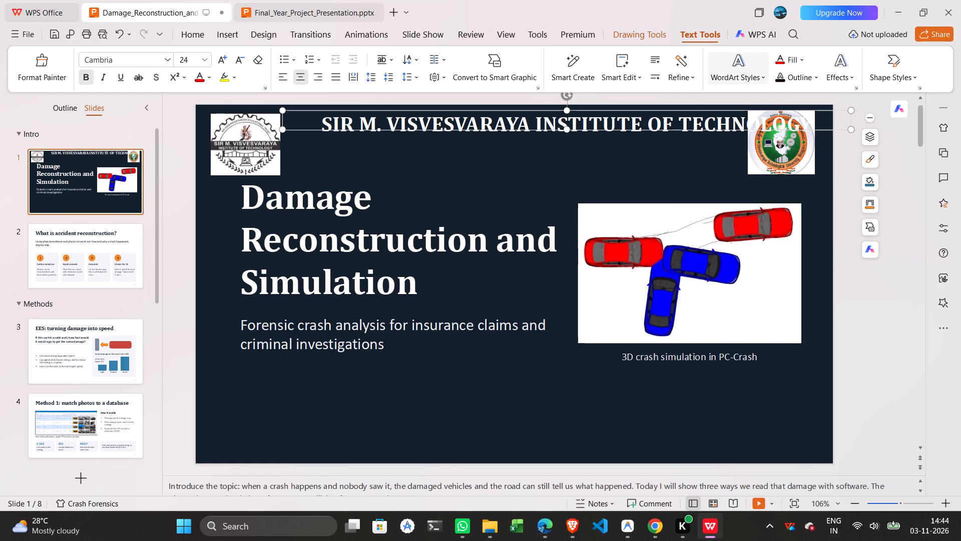
drag(310, 126, 284, 140)
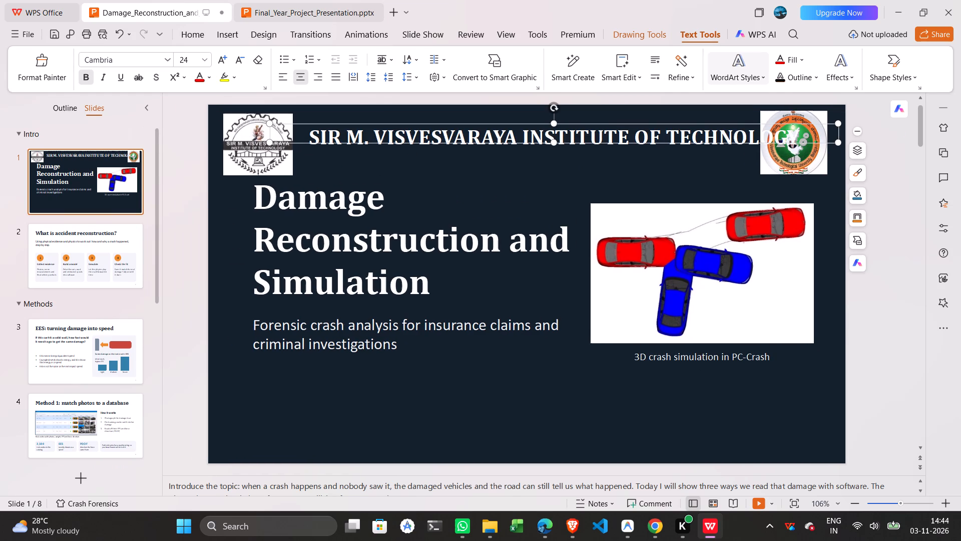
drag(838, 144, 802, 144)
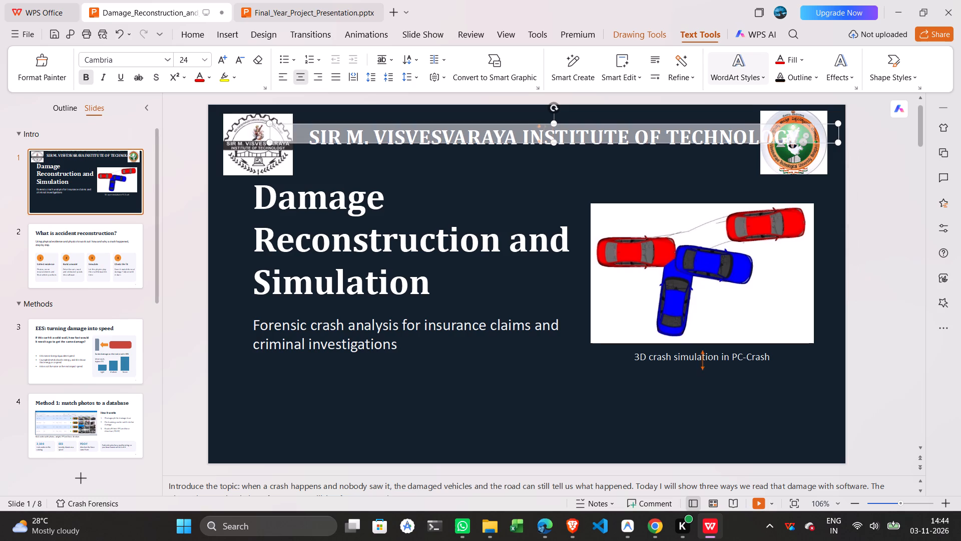
drag(802, 144, 751, 131)
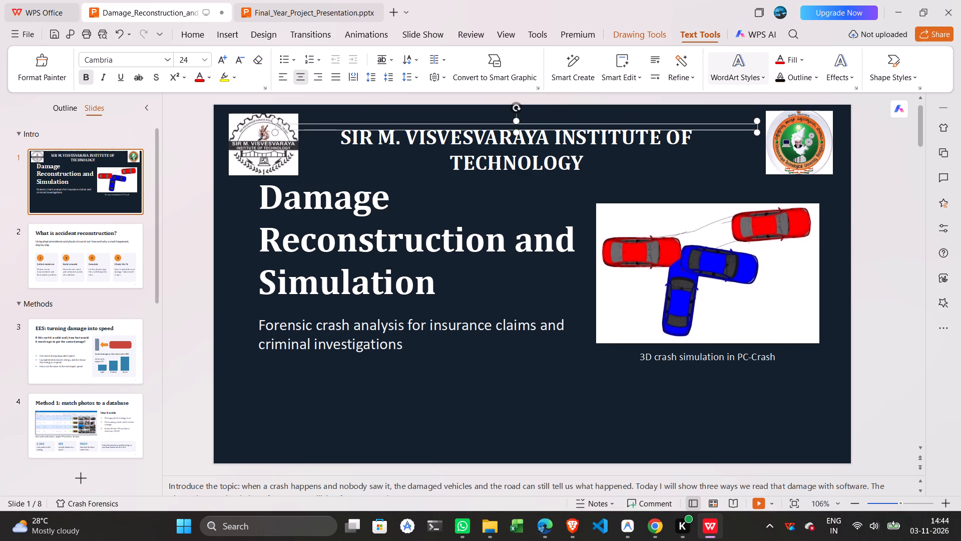
drag(516, 133, 516, 178)
Set the institute heading's font size to 20 on the title slide.
drag(592, 161, 343, 146)
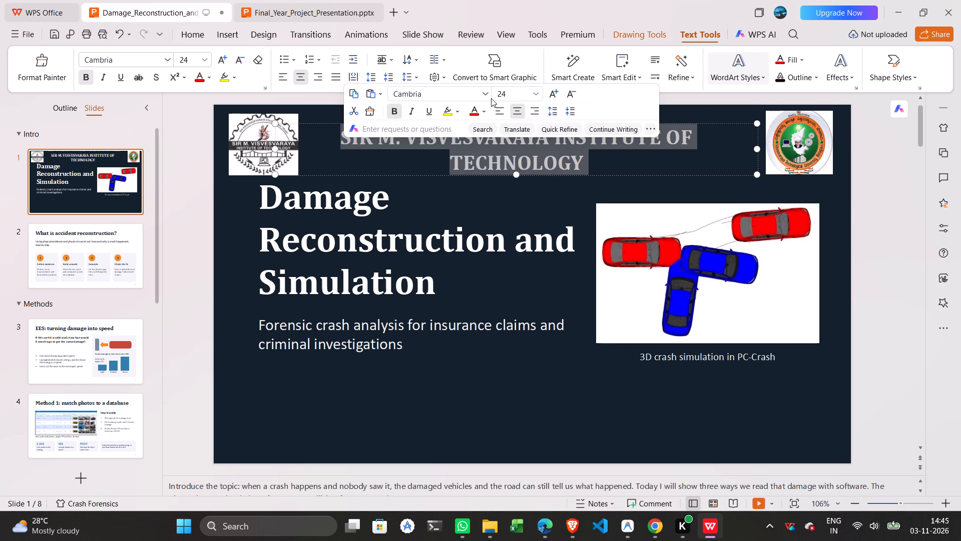
click(533, 96)
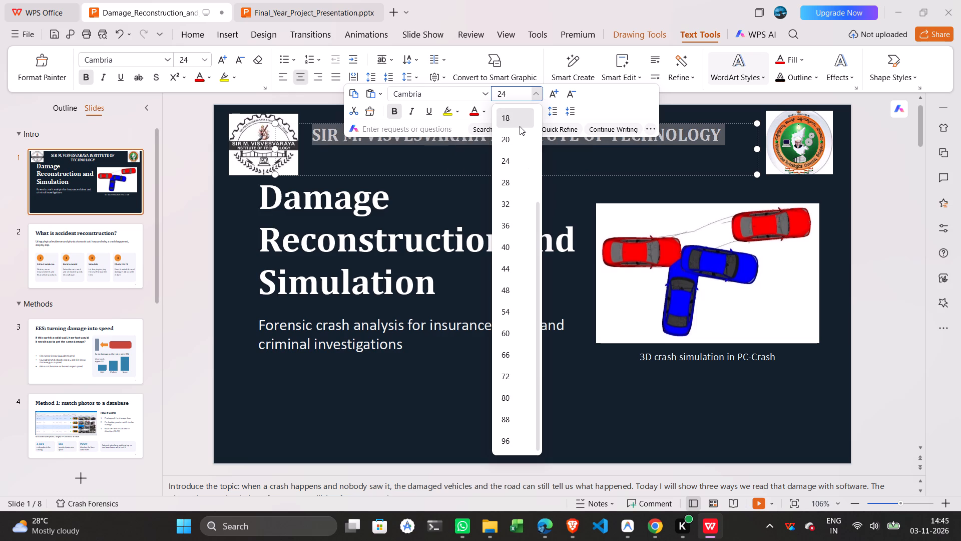
click(521, 135)
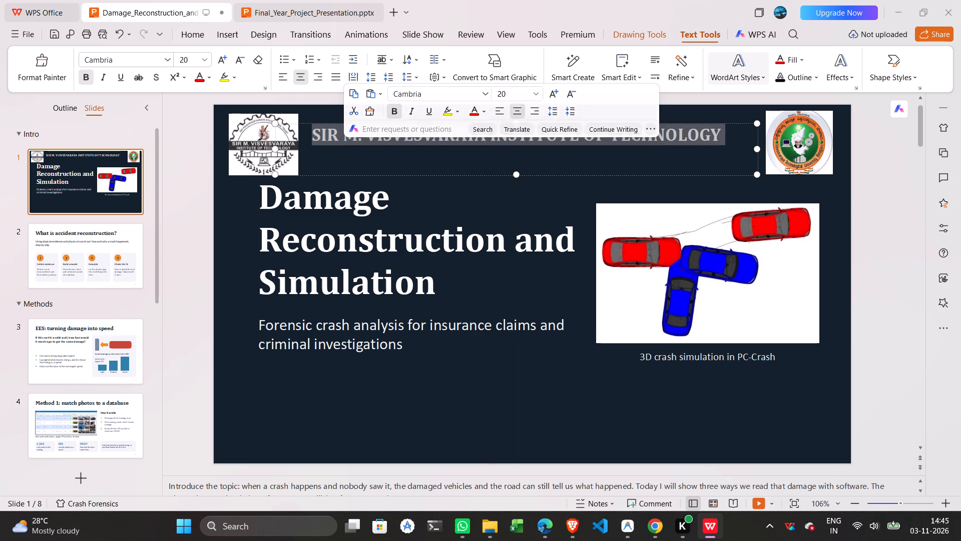
Shorten the institute heading's text box to one line, move it up near the slide's top edge and centre it between the logos.
click(509, 170)
drag(517, 174, 514, 156)
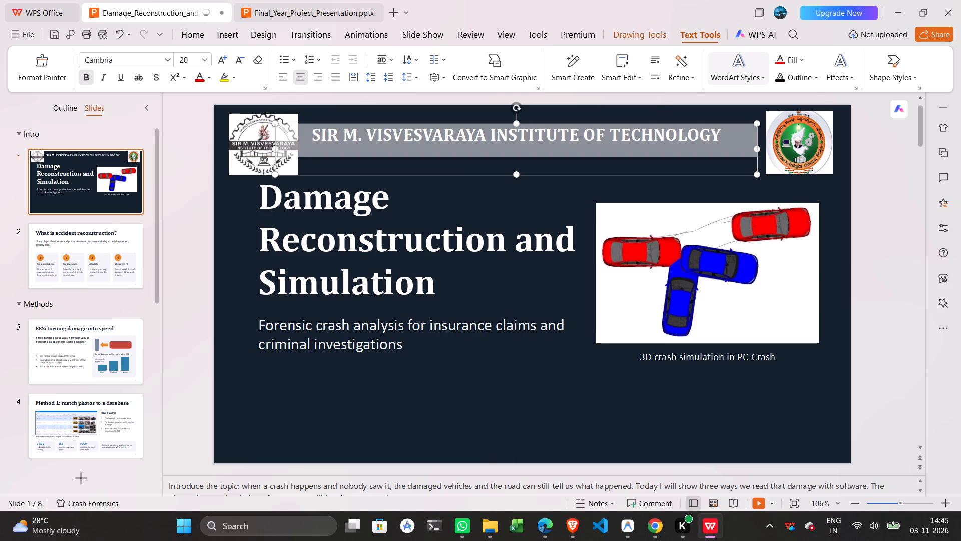
drag(514, 156, 514, 150)
drag(518, 158, 517, 154)
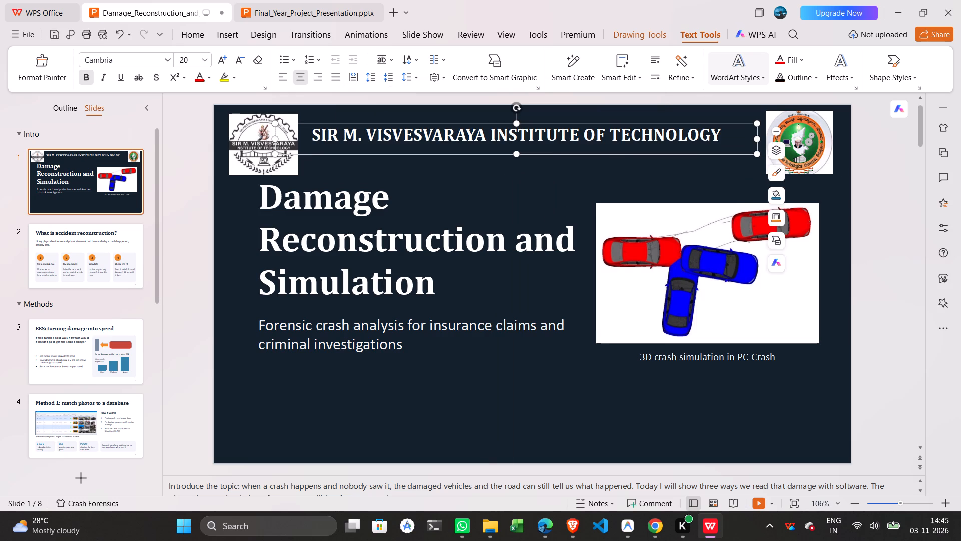
drag(516, 143, 530, 133)
click(529, 169)
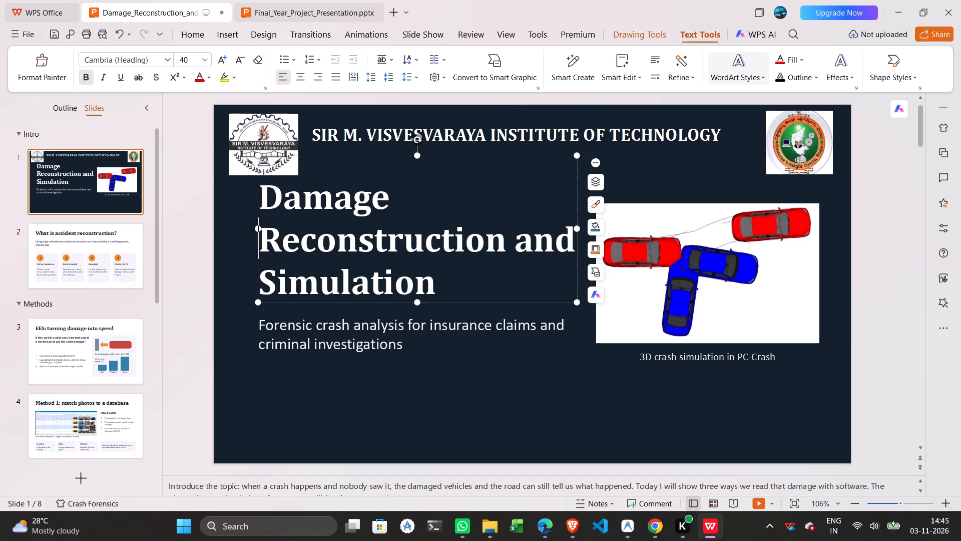
click(631, 141)
drag(741, 149, 743, 137)
drag(740, 129, 750, 129)
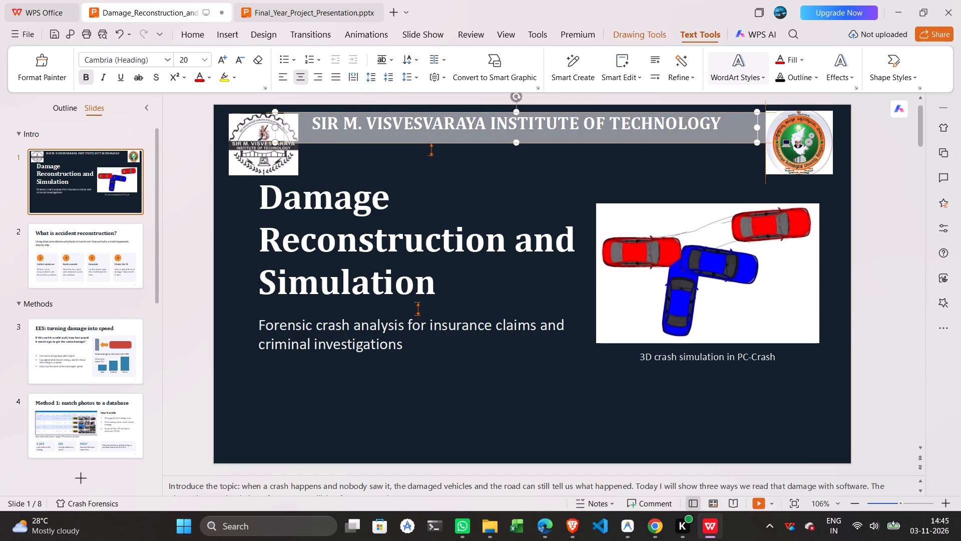
drag(750, 129, 755, 128)
click(668, 171)
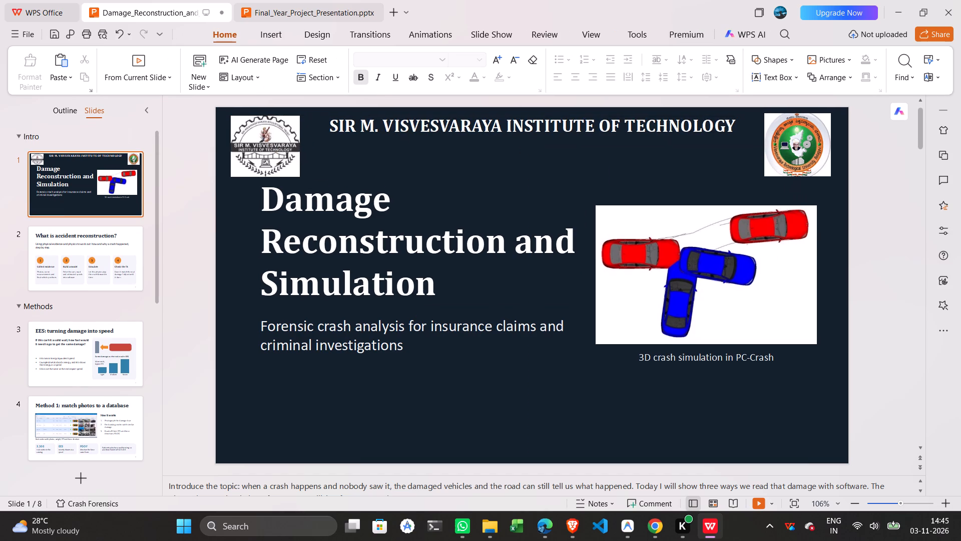
Switch to Final_Year_Project_Presentation and look over the department line, project title and guidance text boxes on its title slide.
click(251, 0)
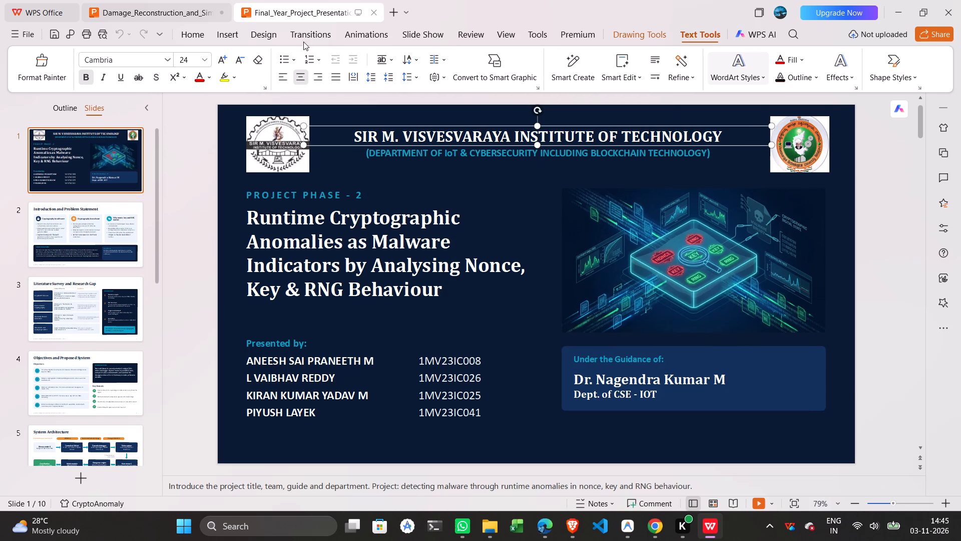
click(415, 152)
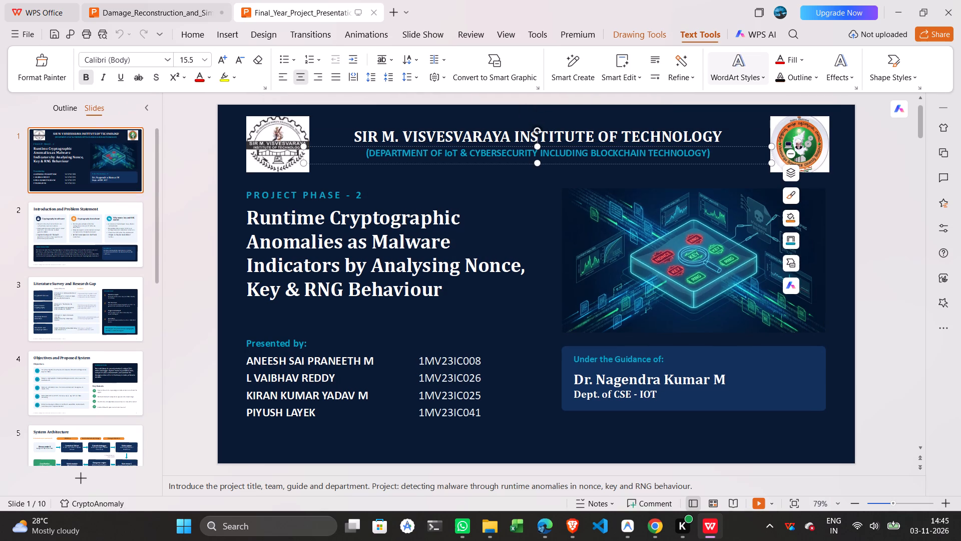
click(364, 154)
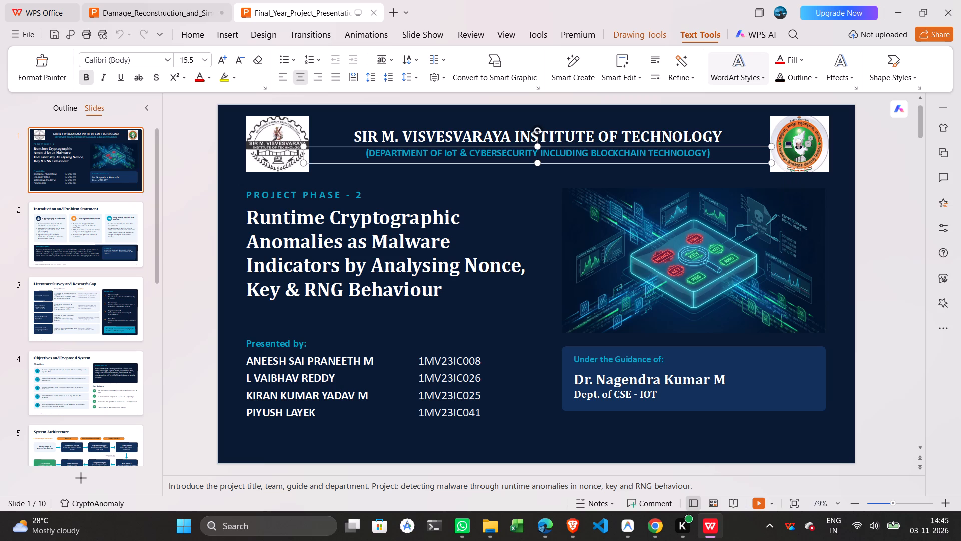
click(333, 203)
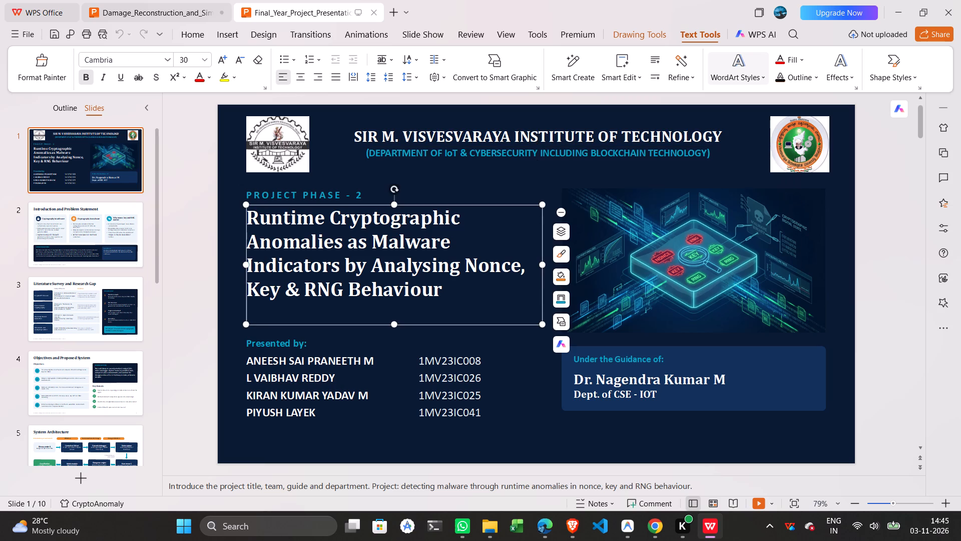
click(640, 390)
click(648, 355)
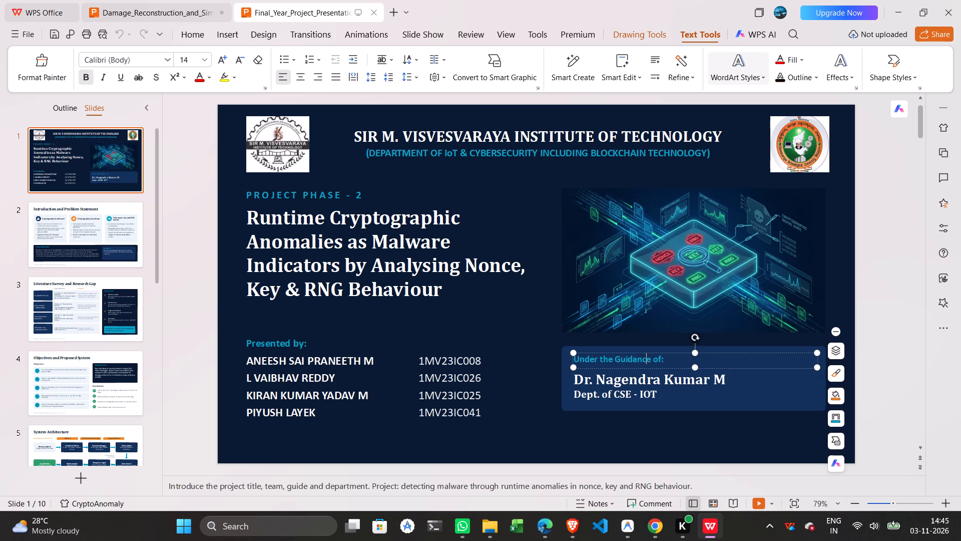
click(627, 362)
click(587, 366)
right_click(633, 356)
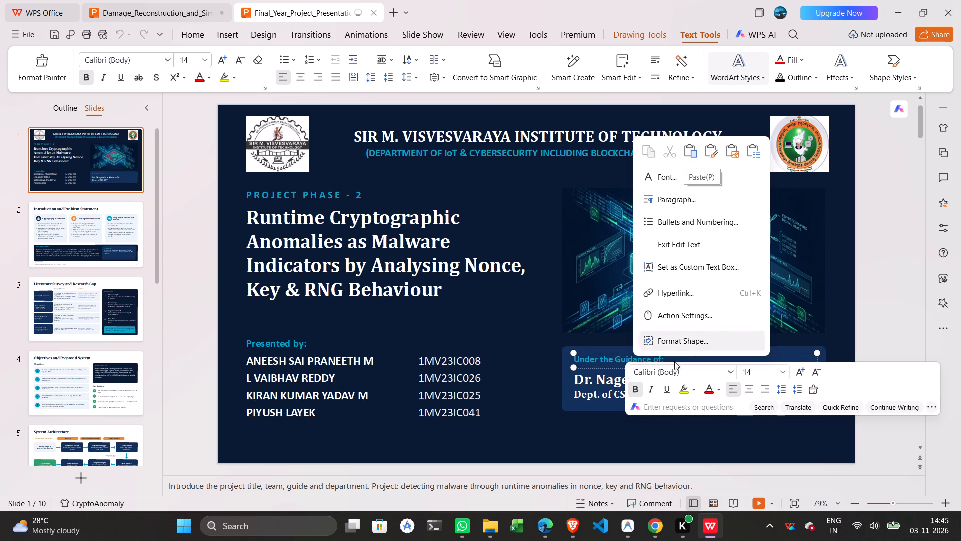
click(557, 440)
Copy the guide's name and "Dept. of CSE - IOT" text and paste it onto the Damage_Reconstruction_and_Simulation title slide.
click(668, 391)
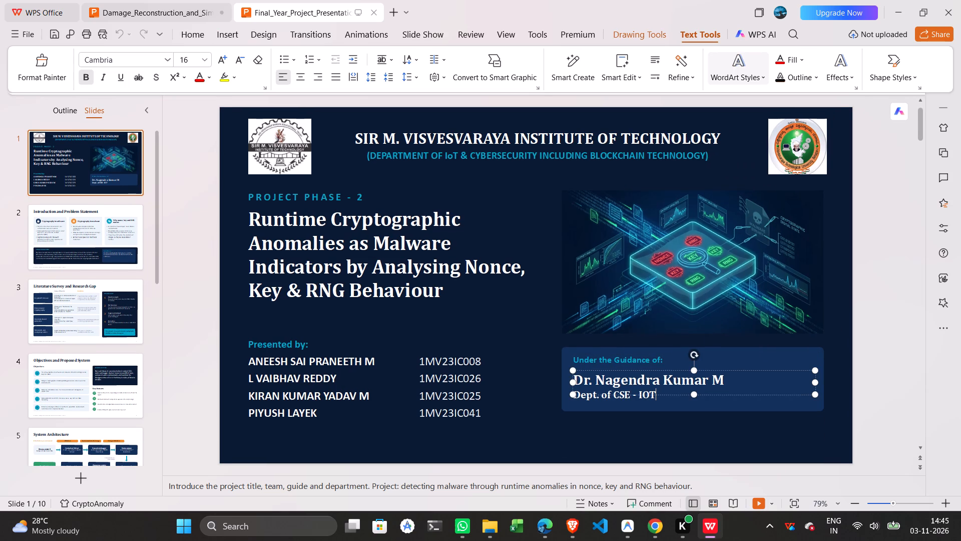
drag(695, 396, 696, 413)
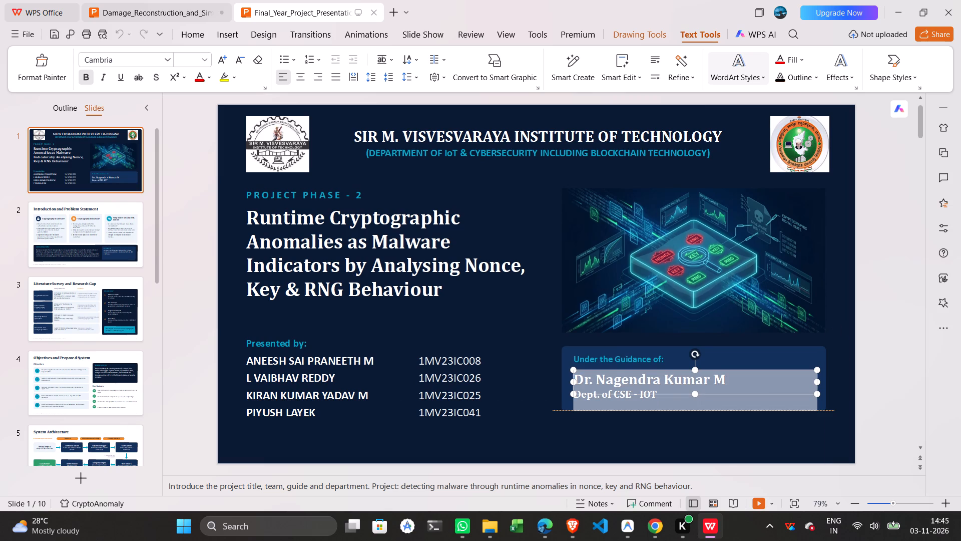
drag(672, 398, 565, 378)
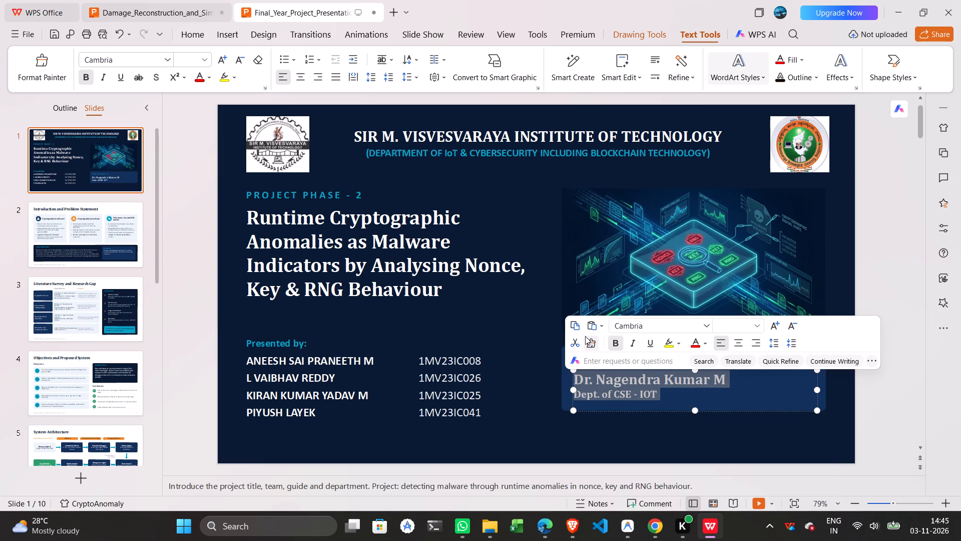
click(576, 328)
click(157, 0)
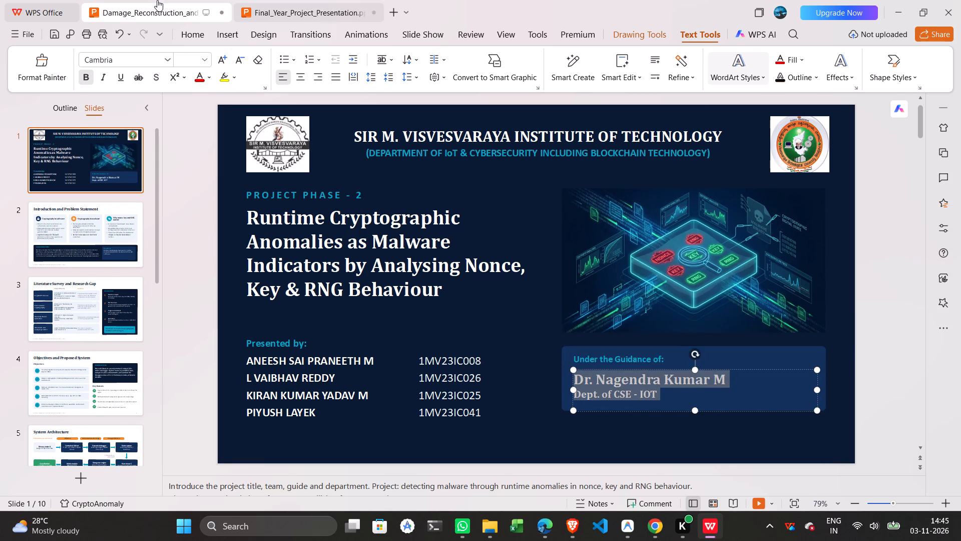
key(ctrl+v)
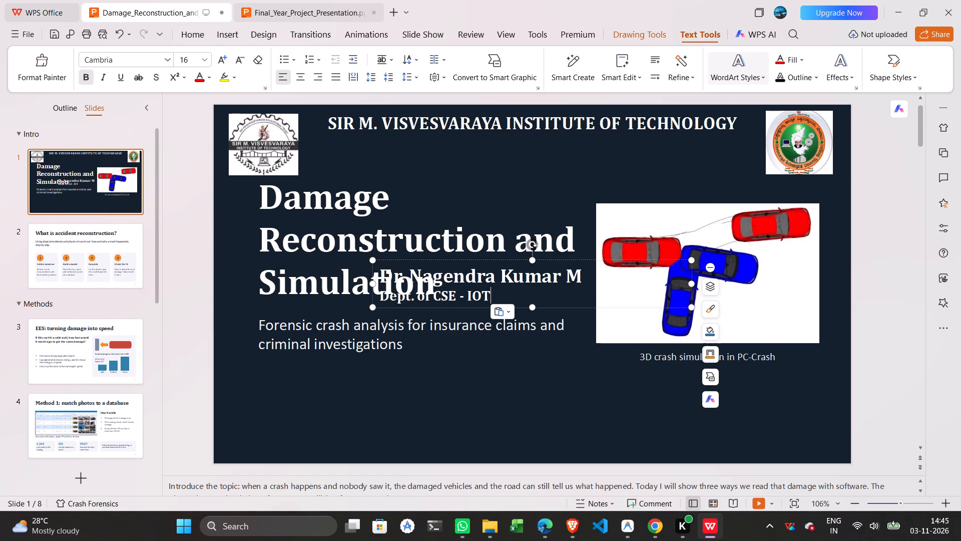
Narrow the pasted guide text box to fit the name and move it to the slide's lower-right corner, below the crash image caption.
drag(691, 285, 597, 293)
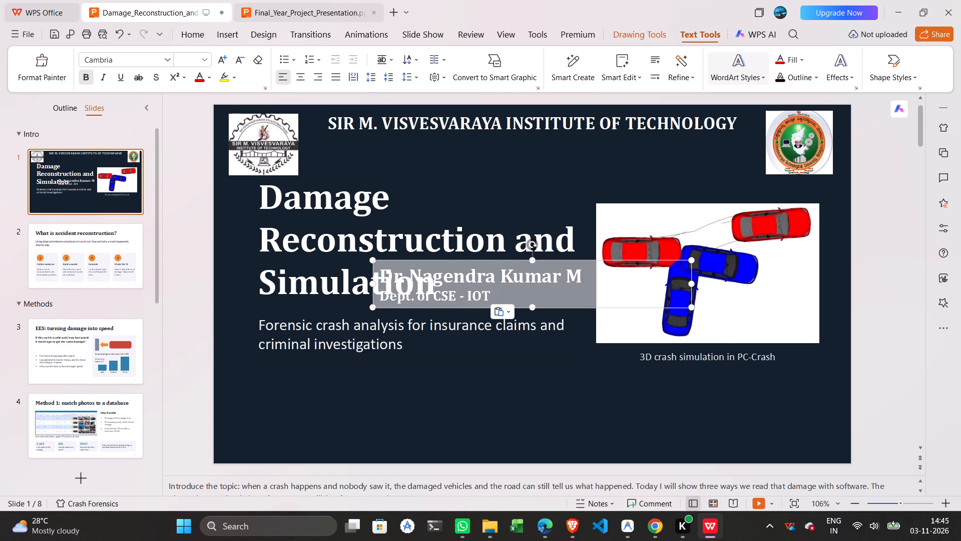
drag(597, 293, 593, 293)
drag(545, 294, 692, 399)
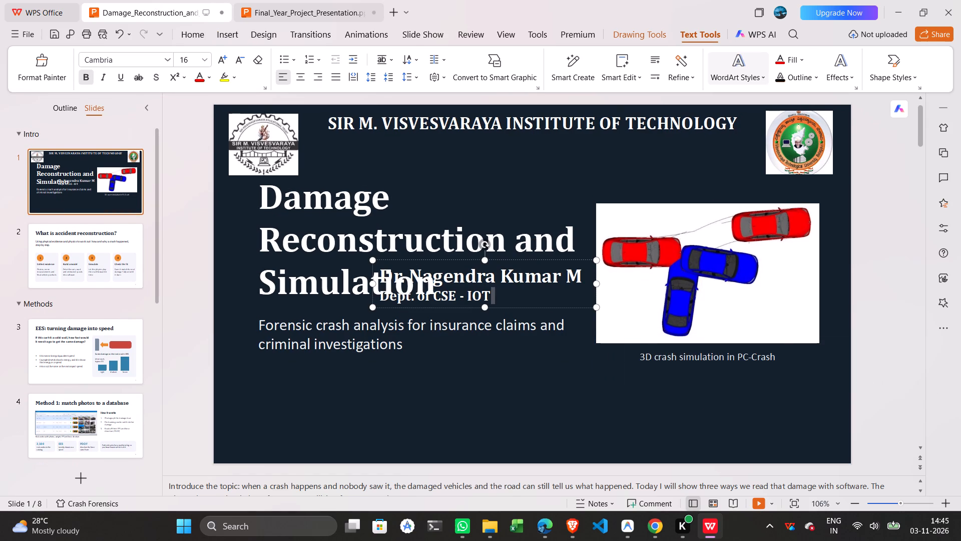
click(554, 297)
drag(551, 298, 556, 302)
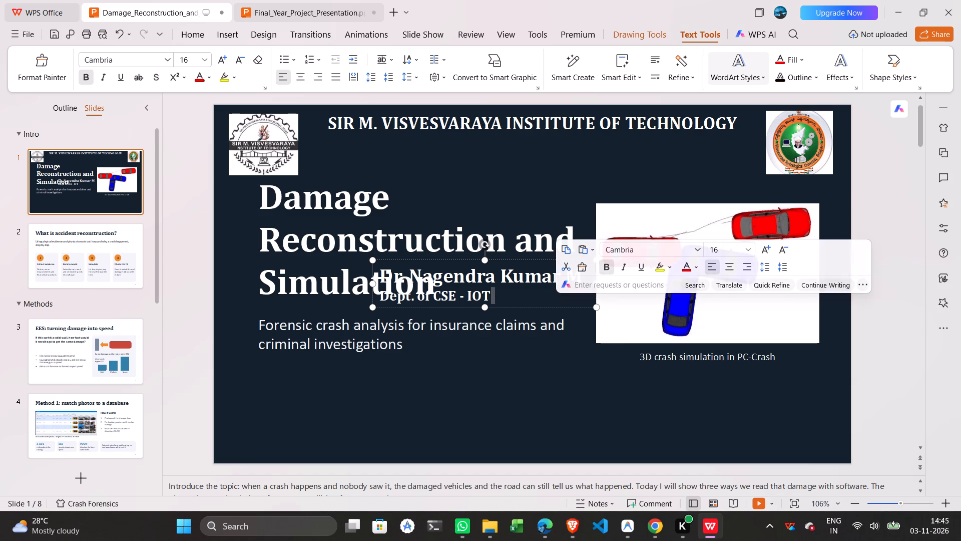
click(579, 303)
drag(585, 305, 811, 439)
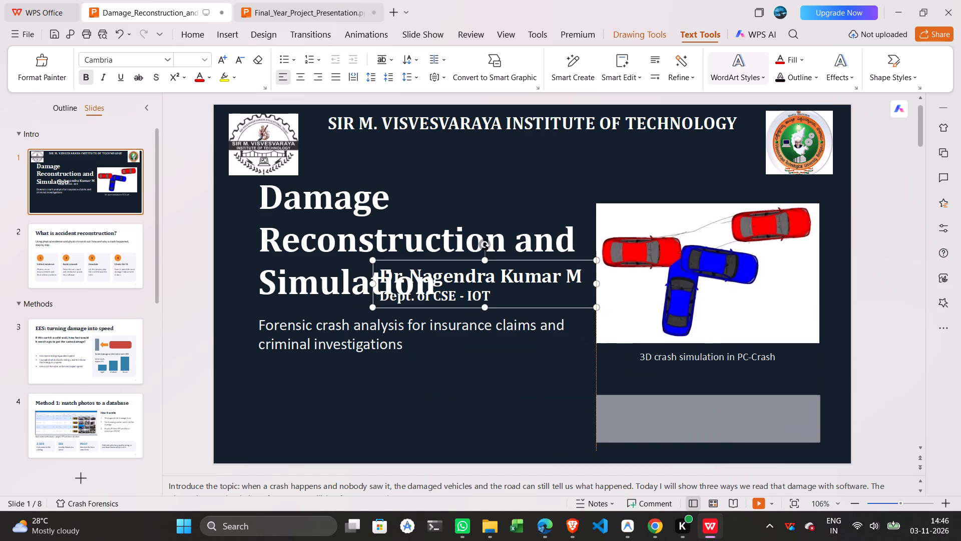
drag(811, 439, 824, 450)
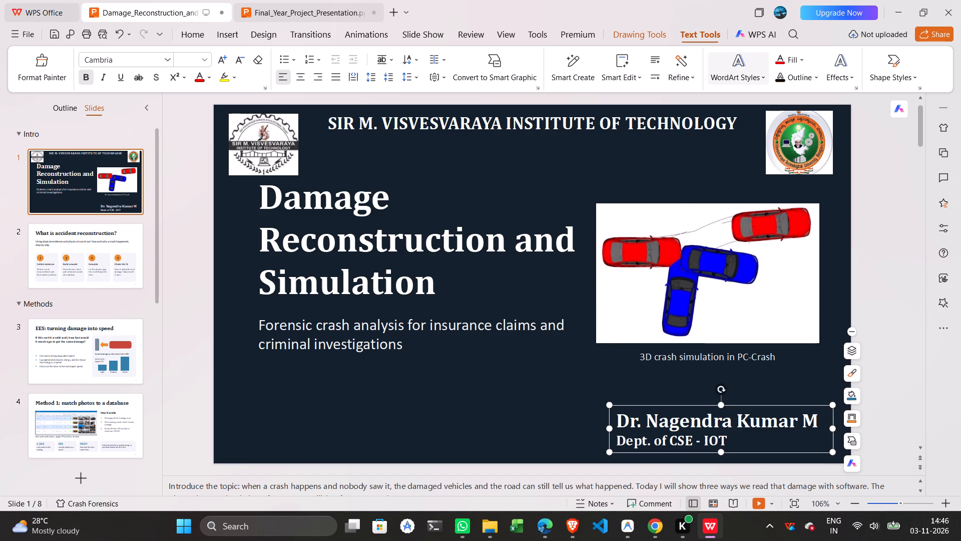
Copy the "Presented by:" label from Final_Year_Project_Presentation onto the Damage_Reconstruction_and_Simulation title slide and place it just below the subtitle.
click(287, 0)
click(345, 399)
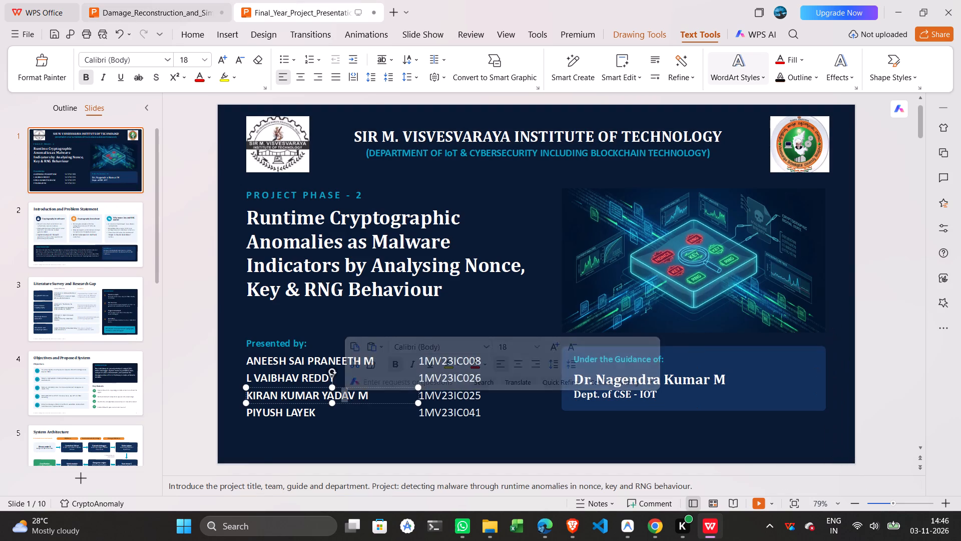
click(277, 367)
click(273, 347)
right_click(350, 344)
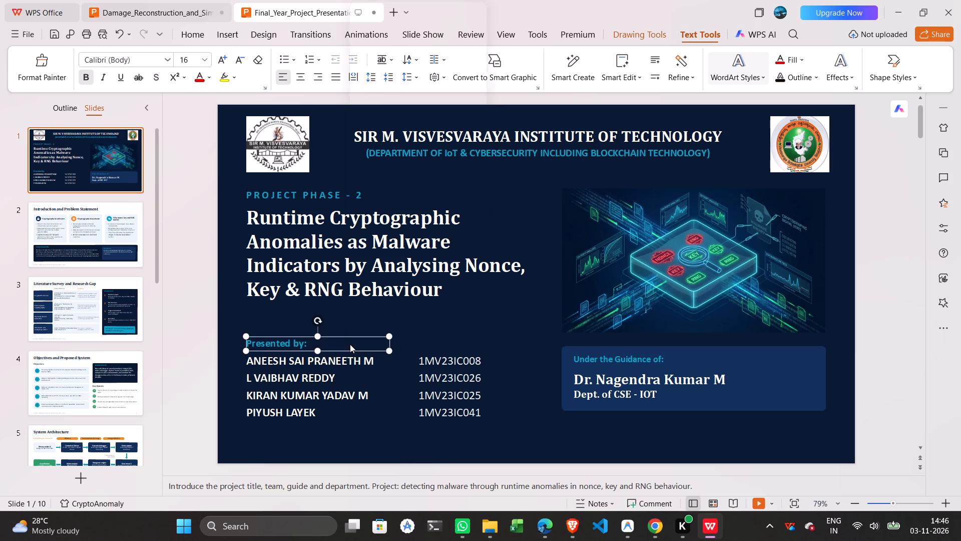
click(360, 10)
click(174, 0)
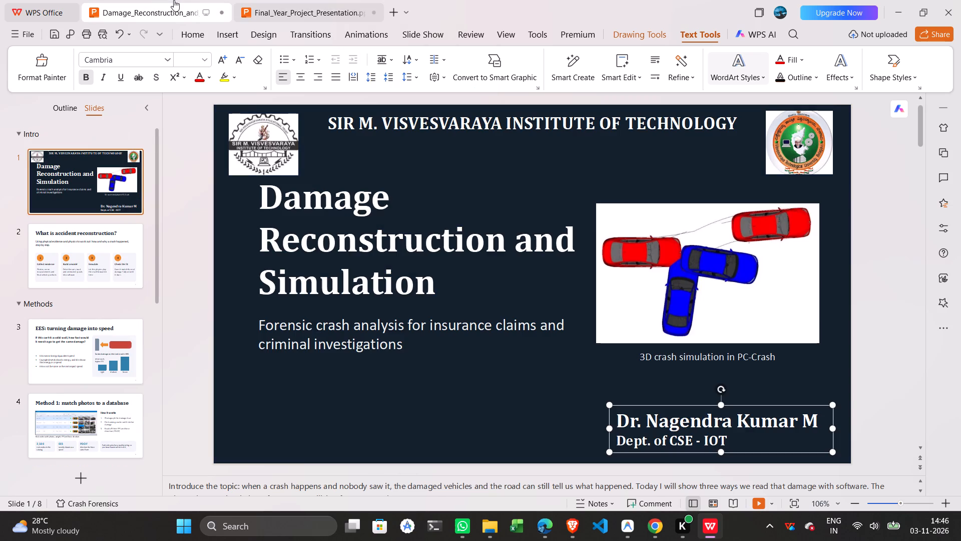
key(ctrl+v)
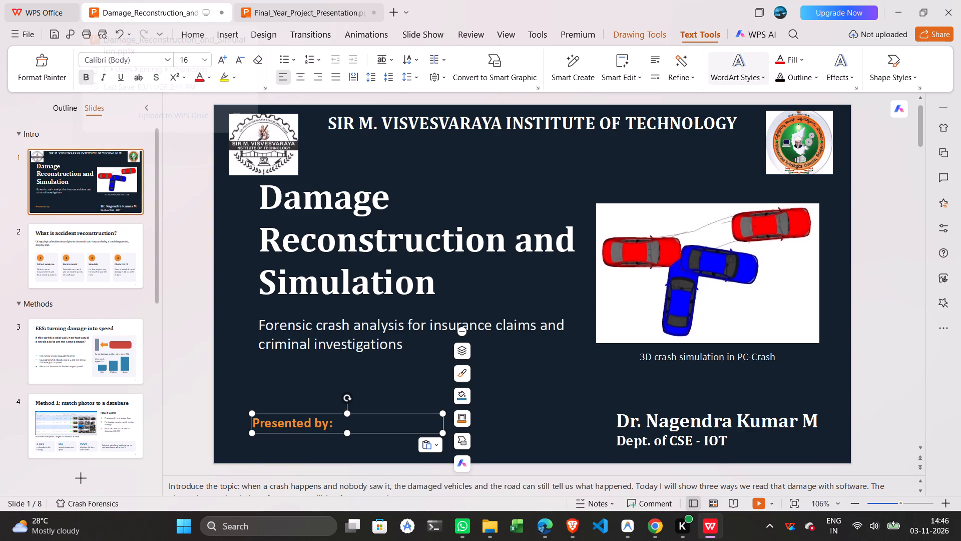
drag(413, 428, 404, 379)
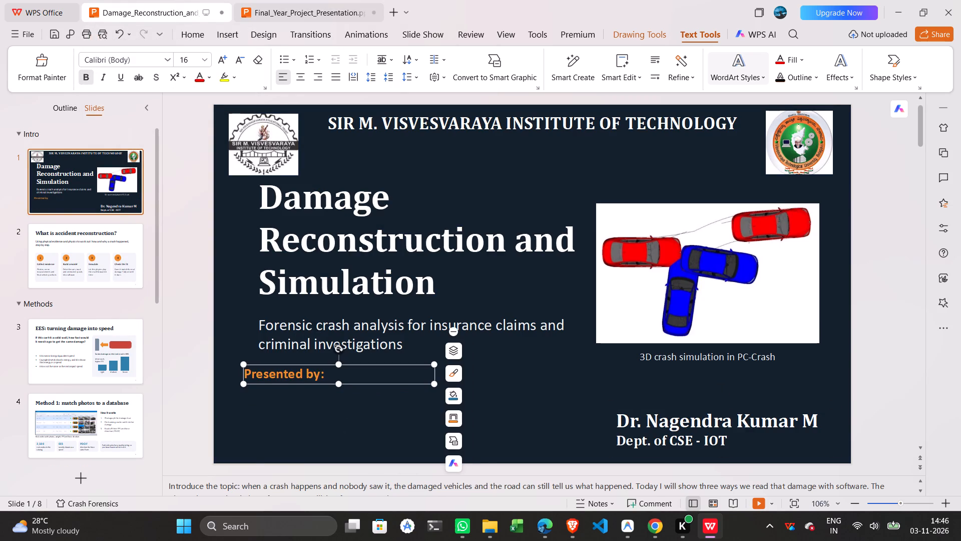
Extend the title text box's left edge to line up with the "Presented by:" label and pull in its lower-right corner.
click(347, 237)
drag(257, 226, 257, 226)
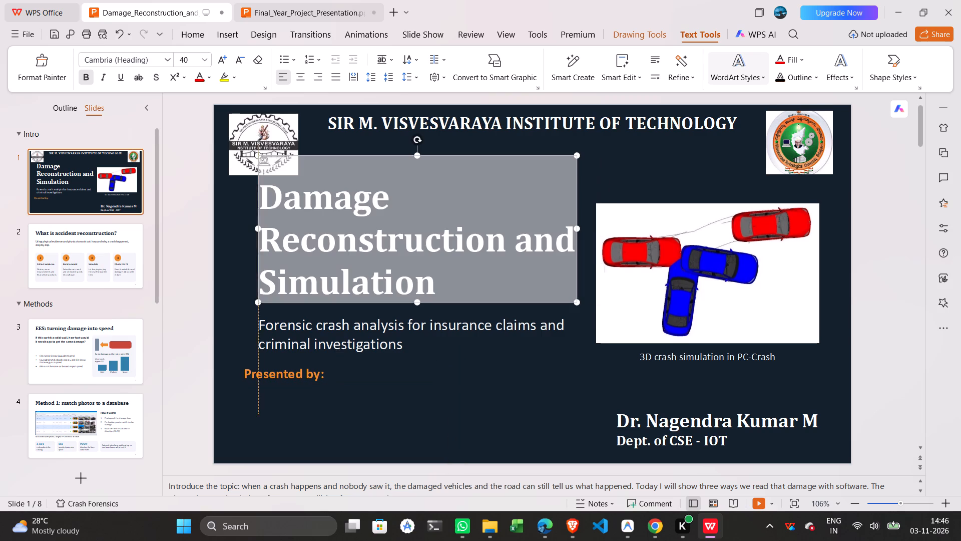
drag(257, 226, 237, 226)
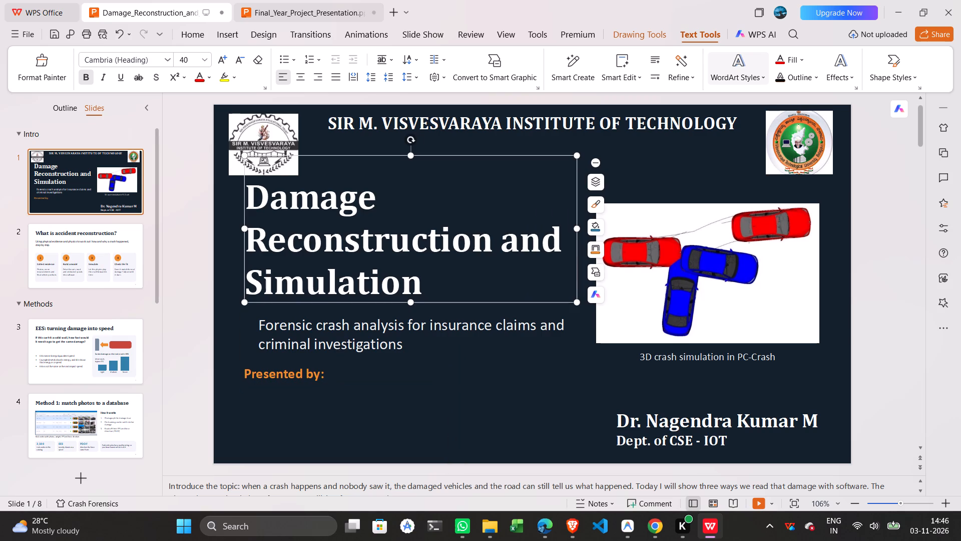
drag(576, 301, 535, 276)
drag(469, 247, 484, 264)
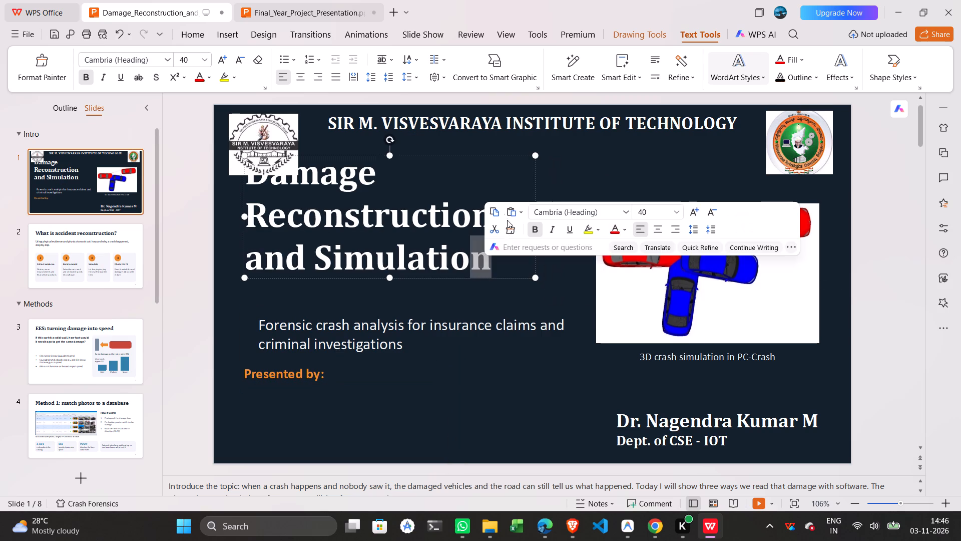
click(484, 173)
drag(516, 251, 538, 293)
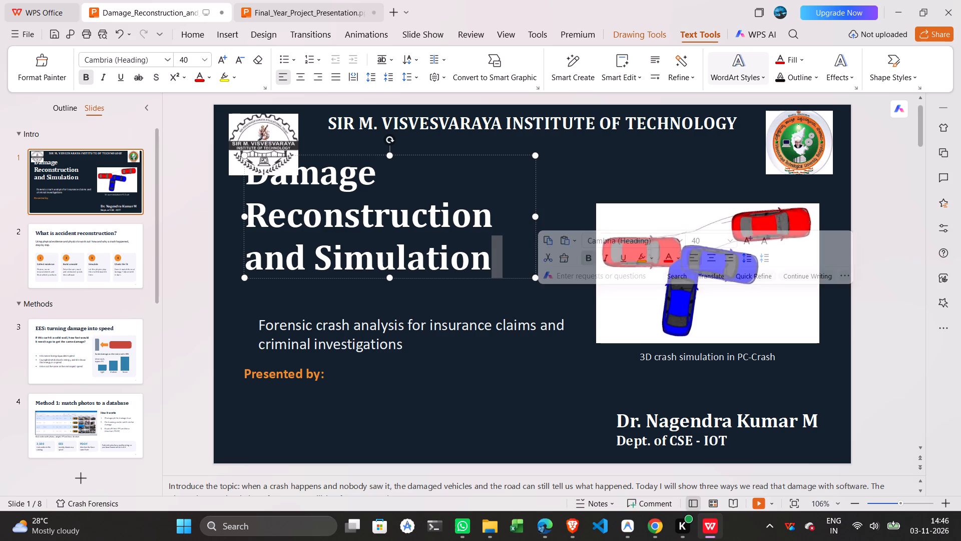
click(498, 259)
Set the font size of the "Damage Reconstruction and Simulation" title to 28.
drag(490, 258, 230, 171)
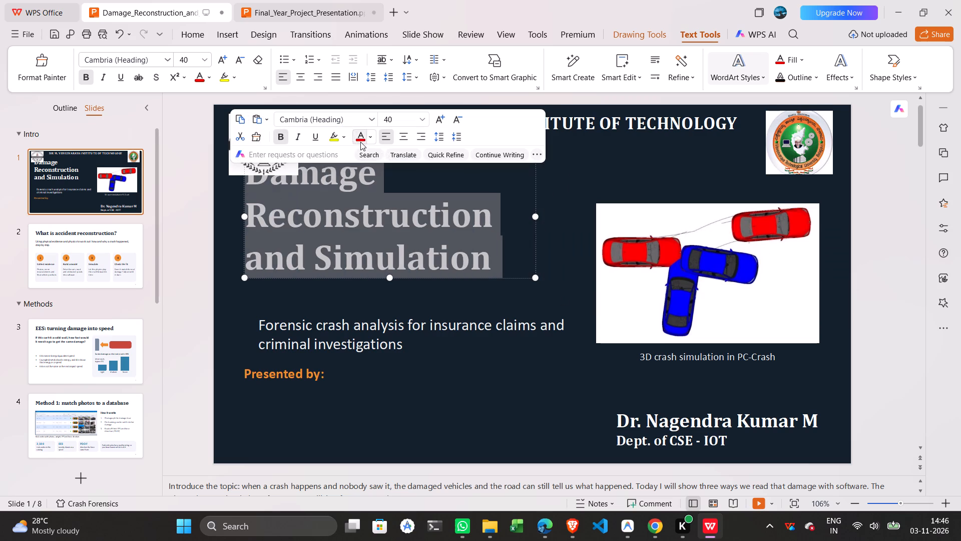
click(417, 120)
click(419, 122)
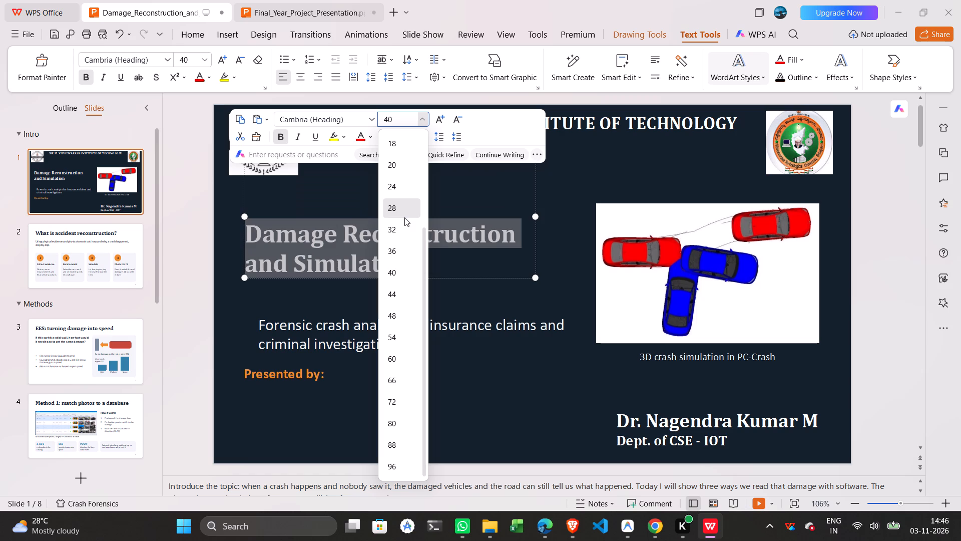
click(404, 217)
Resize the title text box to fit two lines of text and move it just below the institute's gear logo.
drag(536, 216, 536, 216)
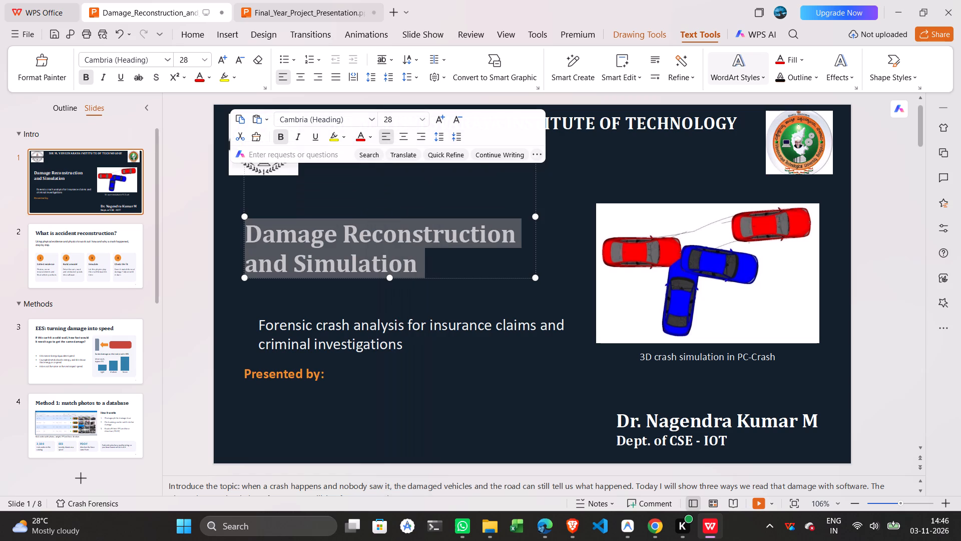
drag(536, 216, 589, 219)
drag(509, 253, 464, 248)
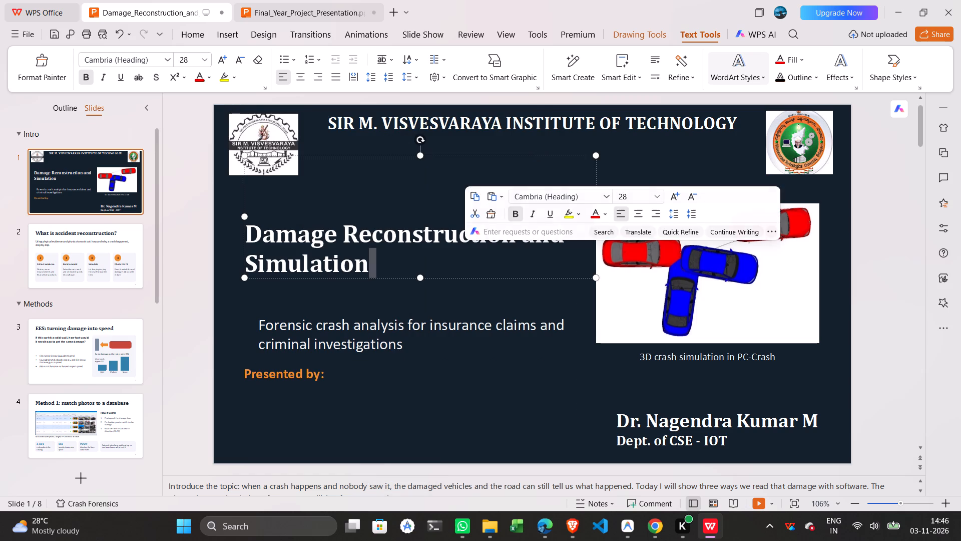
drag(520, 277, 483, 260)
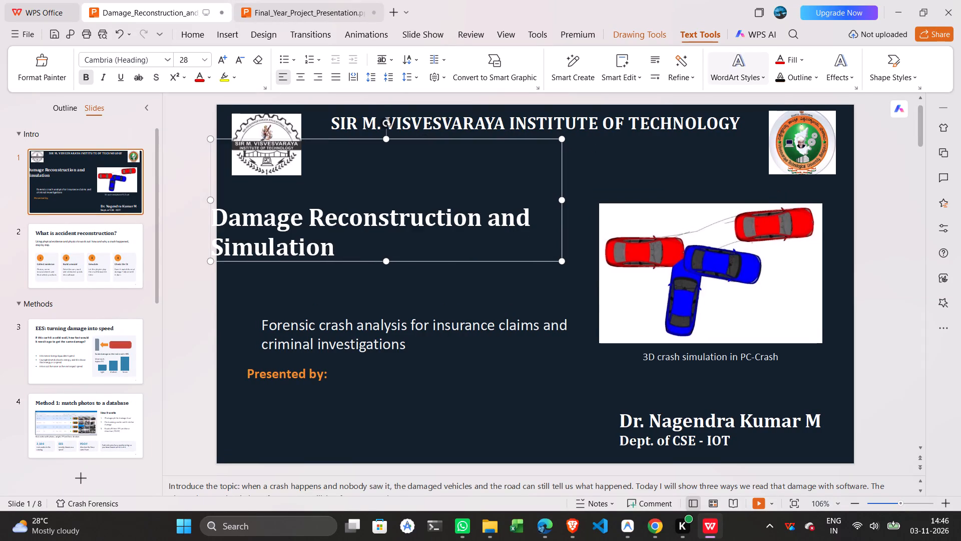
drag(458, 260, 492, 254)
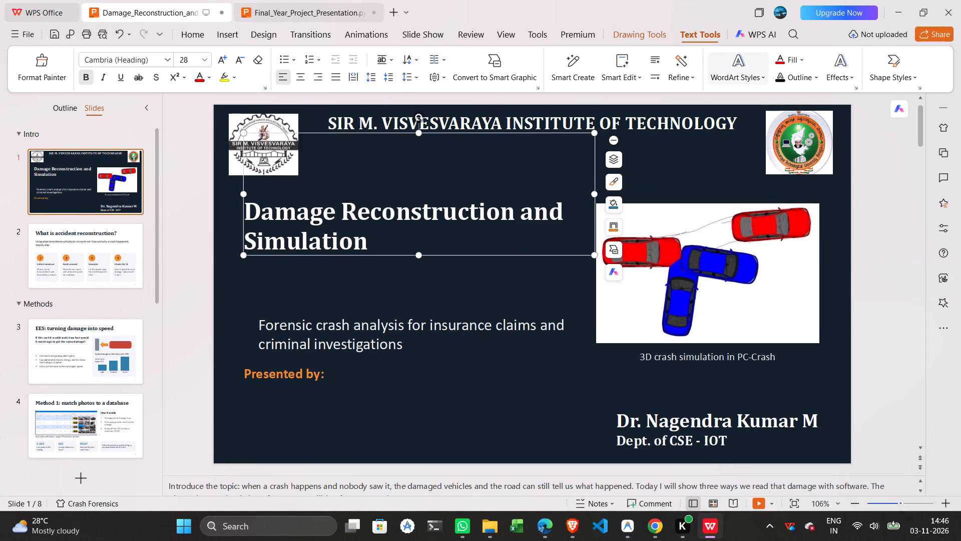
drag(418, 134, 419, 191)
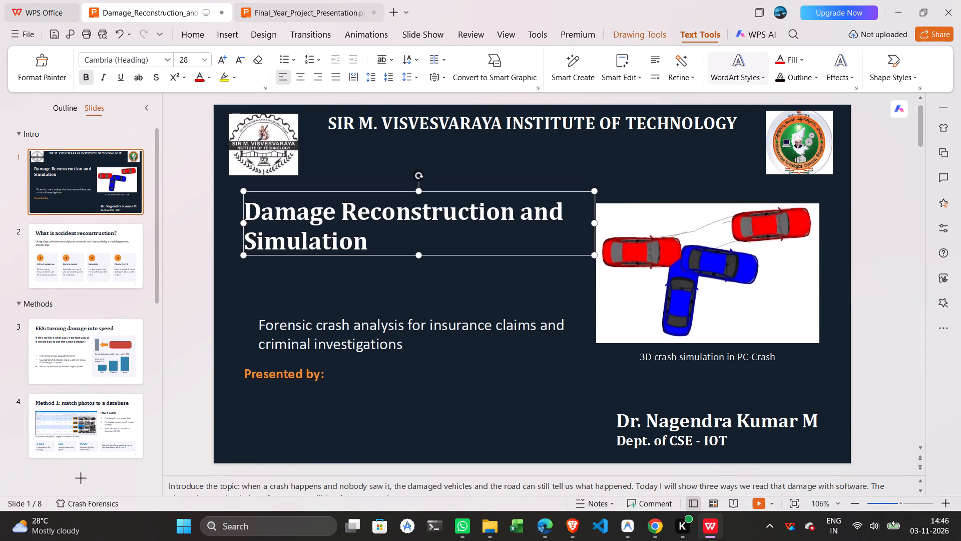
drag(594, 222, 567, 223)
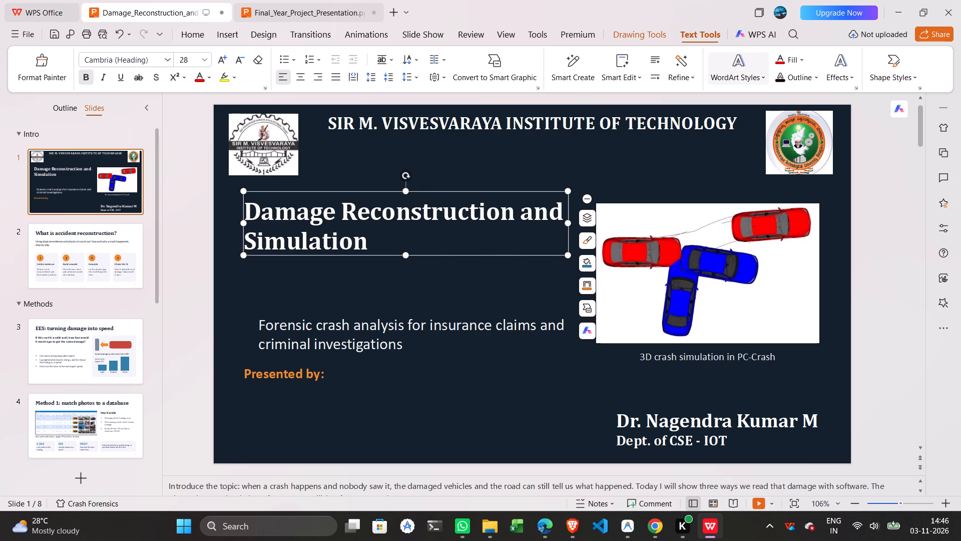
drag(524, 256, 518, 242)
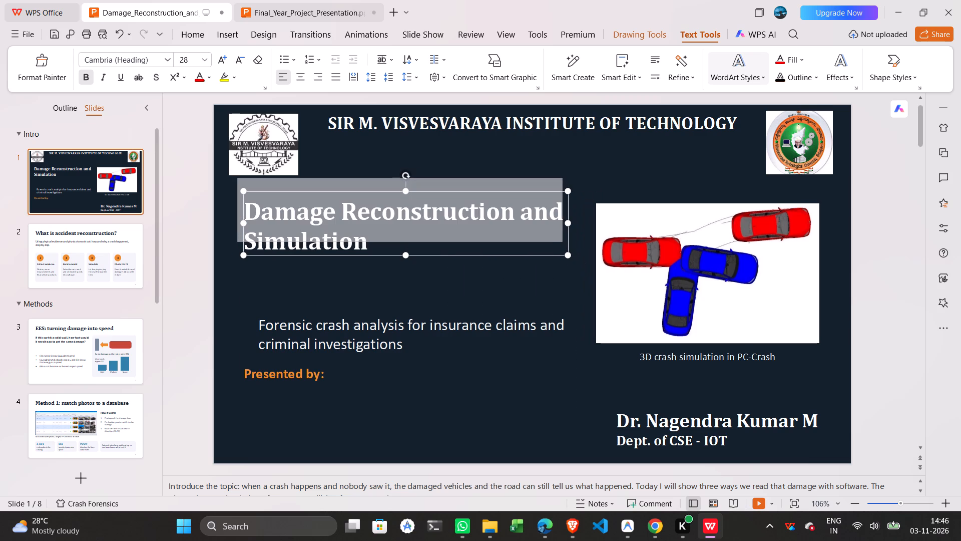
drag(518, 242, 514, 245)
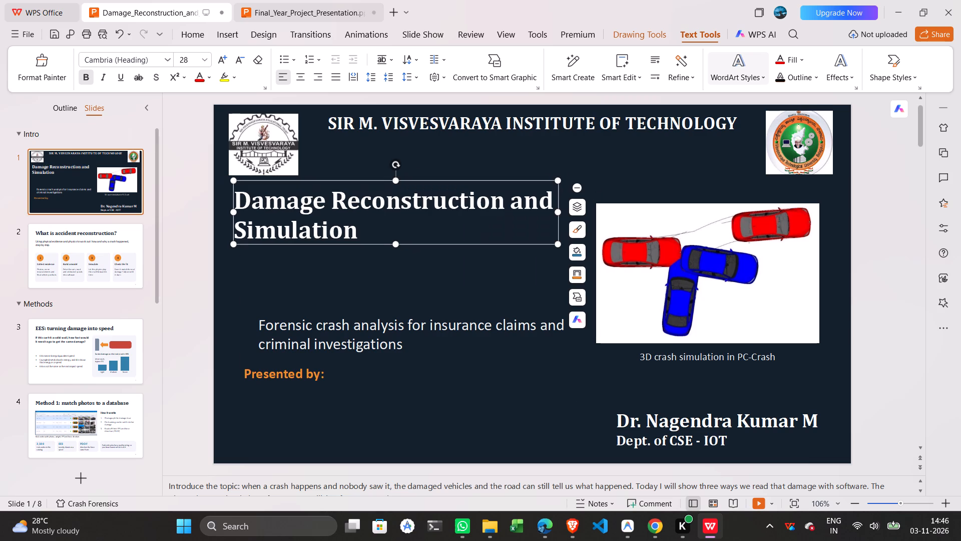
Shorten the "Forensic crash analysis" subtitle box to its two lines and place it directly under the title, aligned with the title's left edge.
click(487, 326)
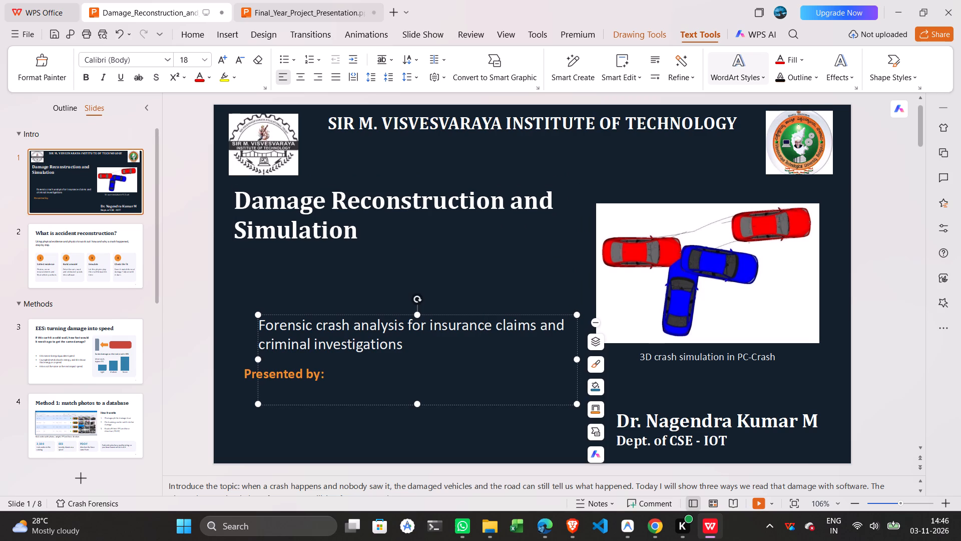
drag(417, 404, 423, 361)
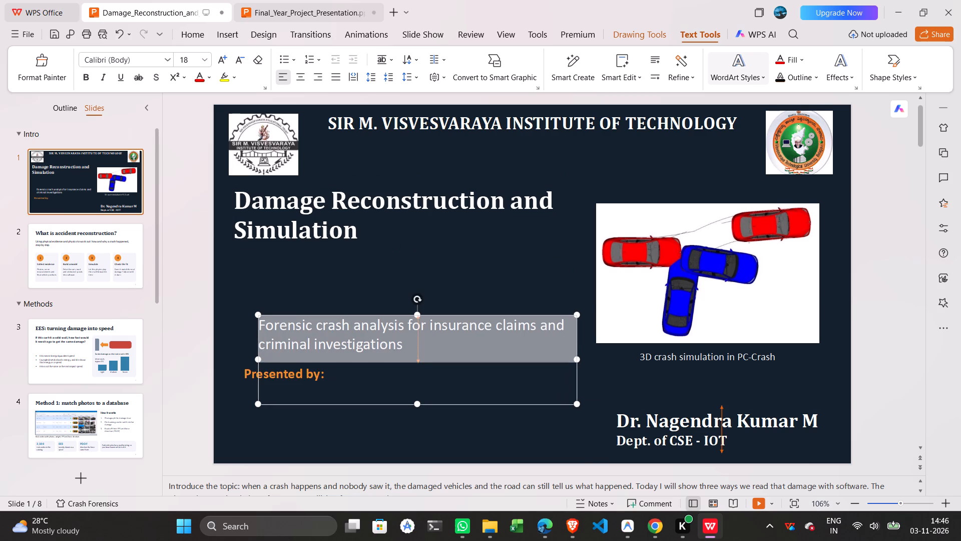
drag(484, 352, 469, 341)
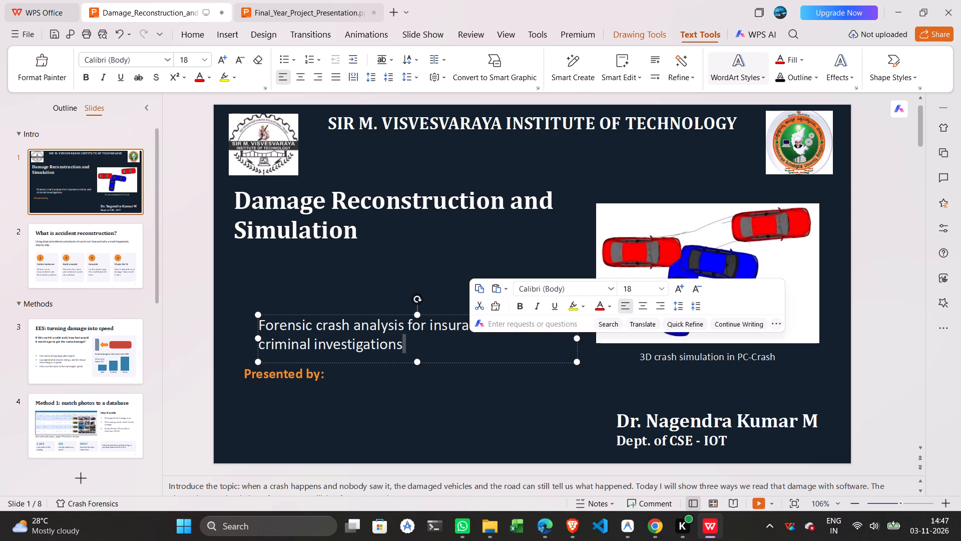
click(466, 352)
click(480, 393)
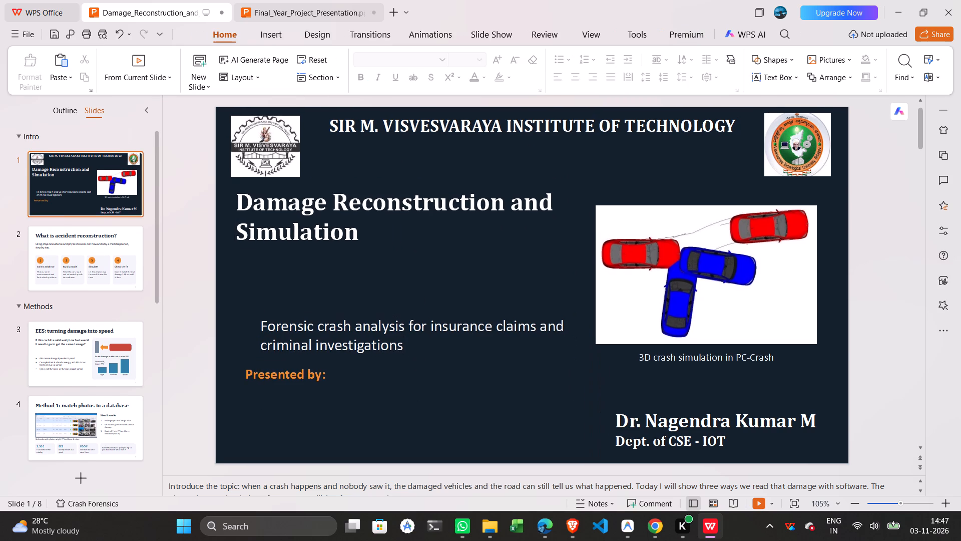
click(499, 347)
drag(540, 361, 511, 309)
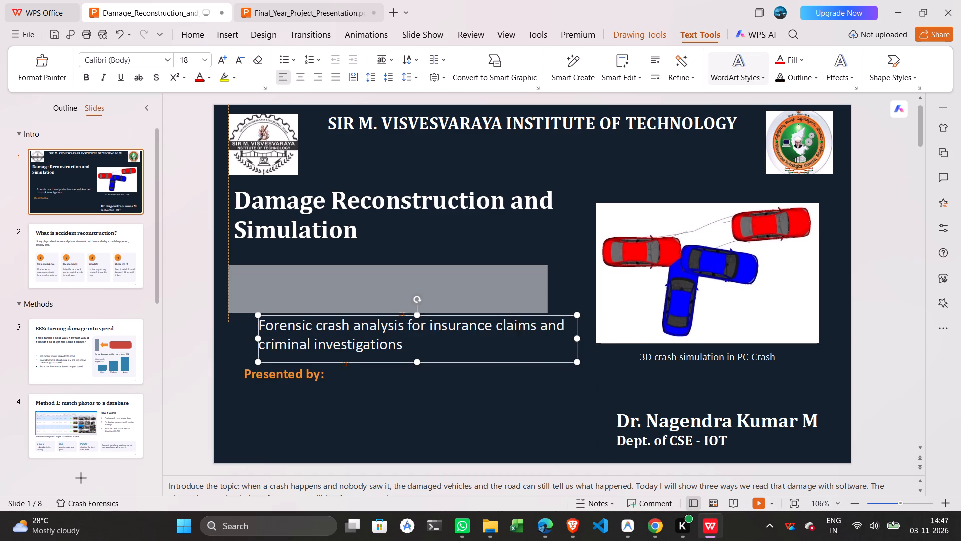
drag(511, 309, 517, 308)
drag(518, 304, 518, 297)
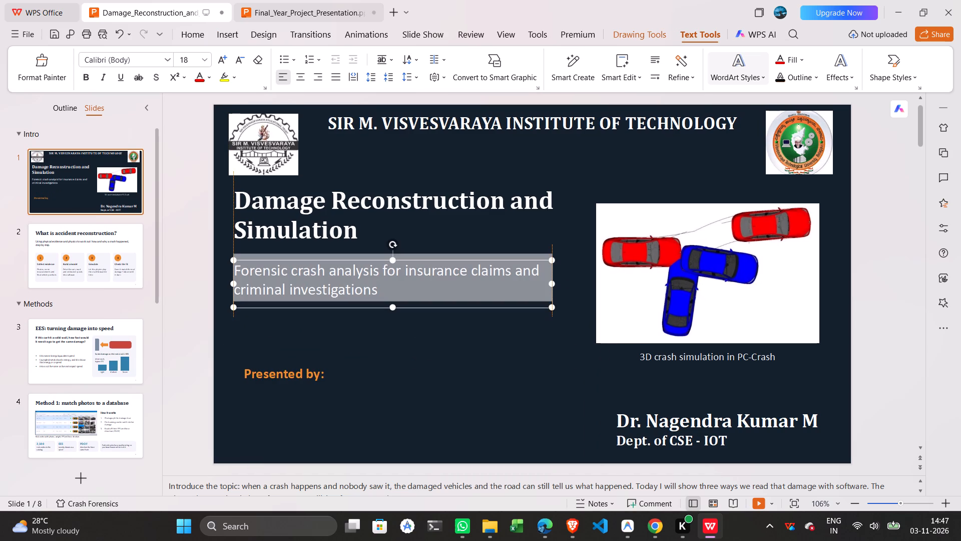
drag(518, 297, 518, 295)
click(516, 331)
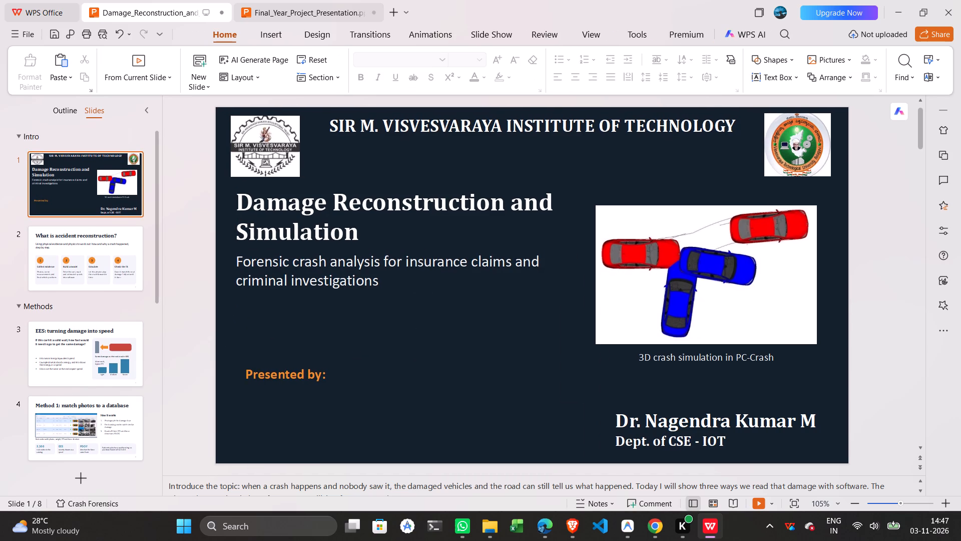
Move the "Presented by:" label directly beneath the subtitle, aligned with the subtitle's left edge.
click(307, 377)
drag(367, 379, 358, 315)
click(384, 385)
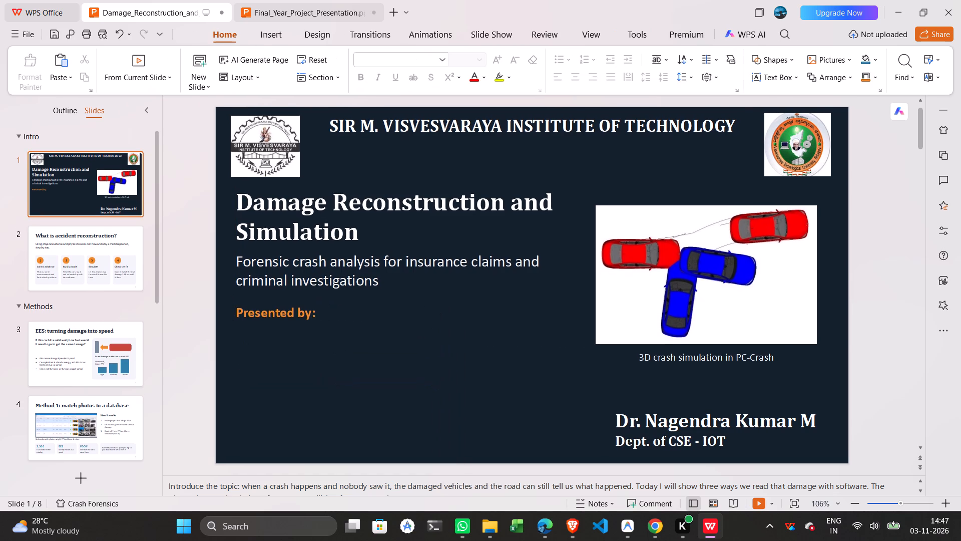
Copy the first presenter's name box from the final-year project's title slide and paste it onto the Damage Reconstruction title slide.
click(337, 0)
click(294, 364)
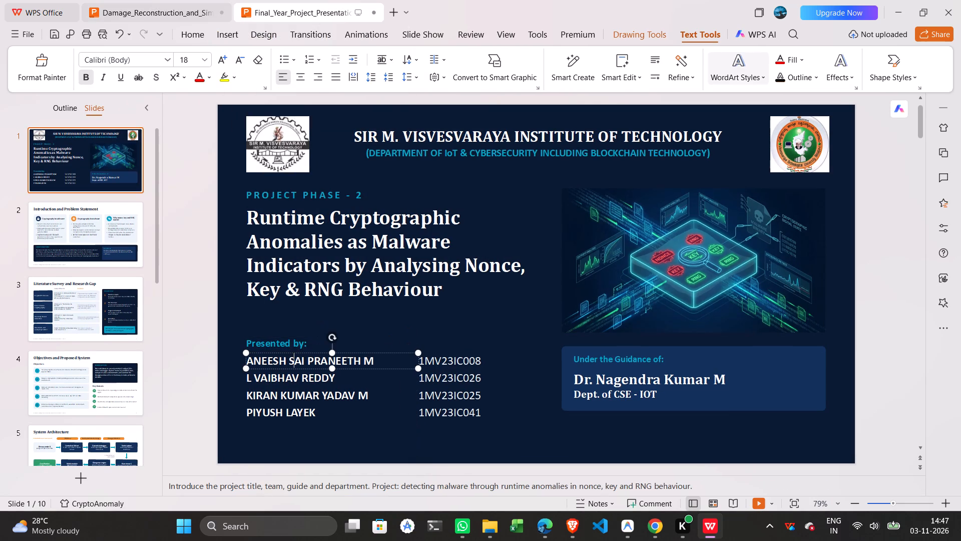
click(246, 362)
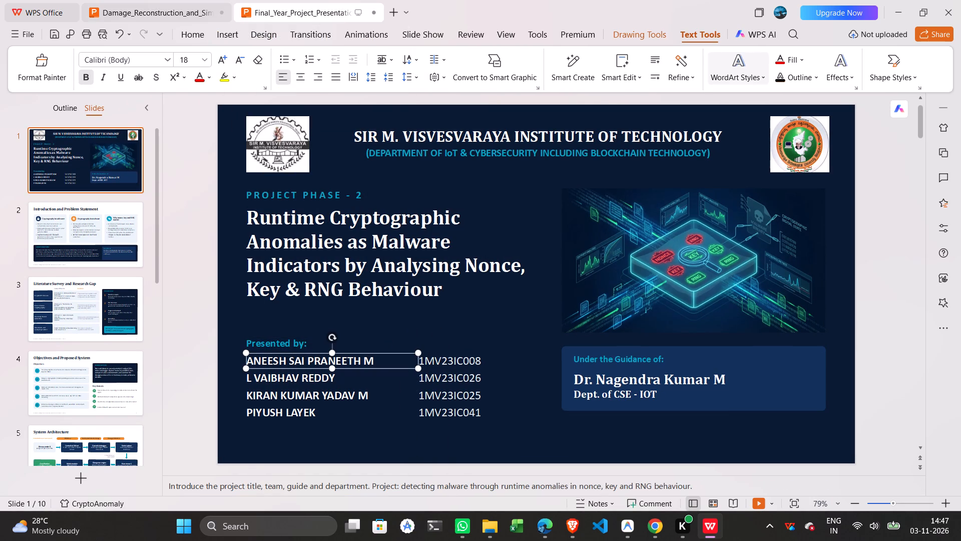
drag(247, 362, 277, 363)
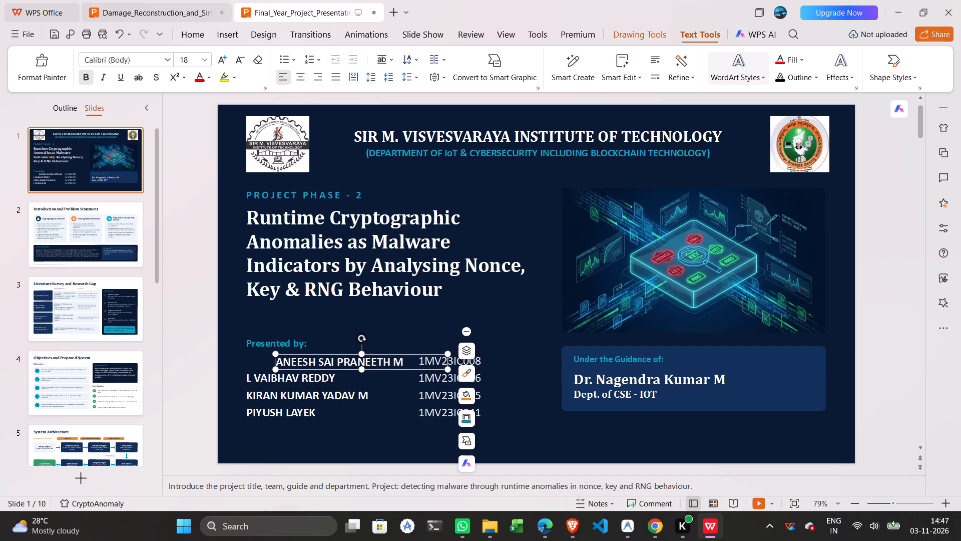
click(113, 31)
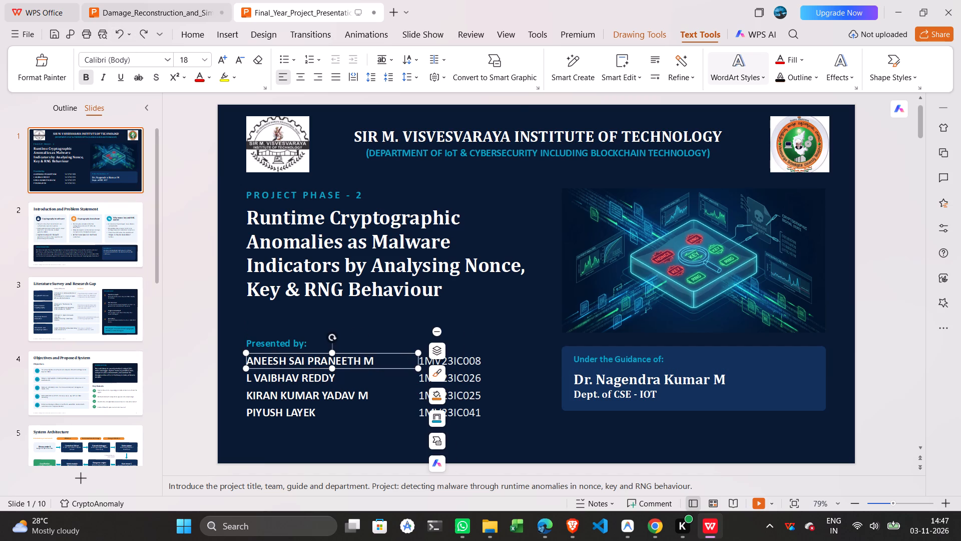
right_click(384, 359)
click(396, 26)
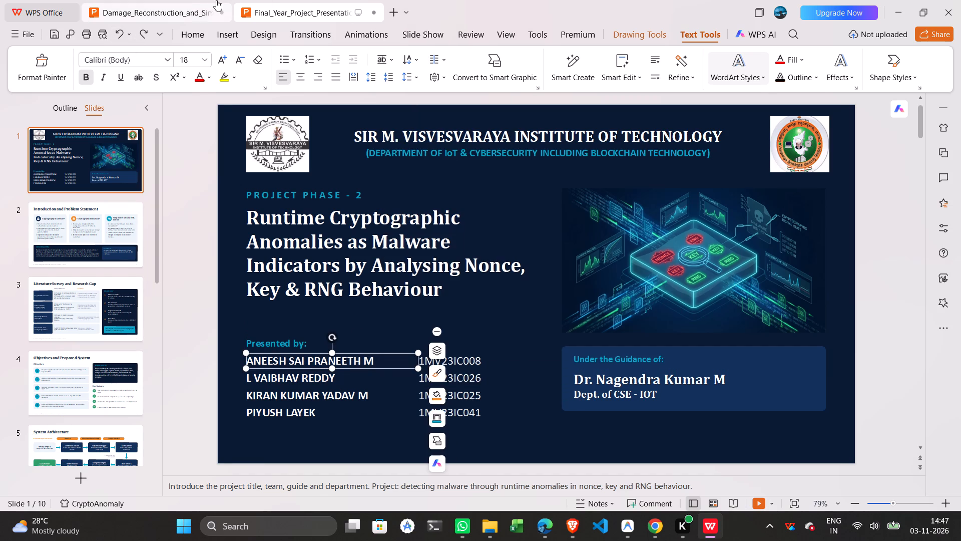
click(200, 0)
click(315, 396)
click(314, 381)
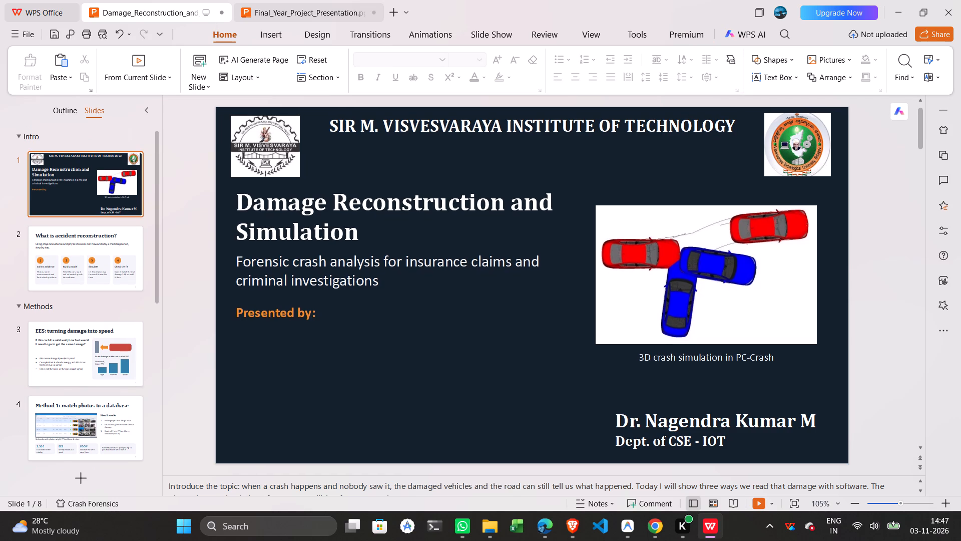
key(ctrl+v)
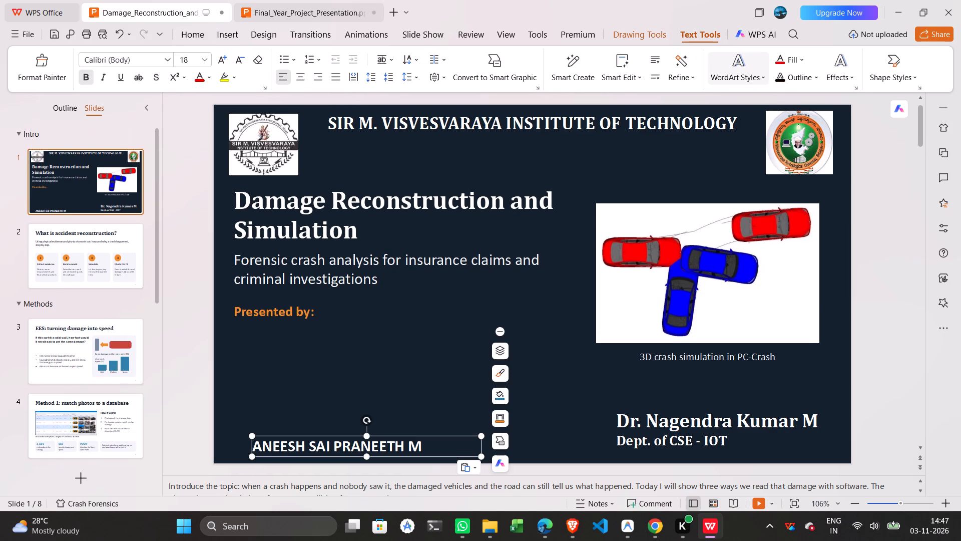
Move the pasted presenter name directly beneath the "Presented by:" label, aligned with the label's left edge.
click(442, 447)
click(434, 447)
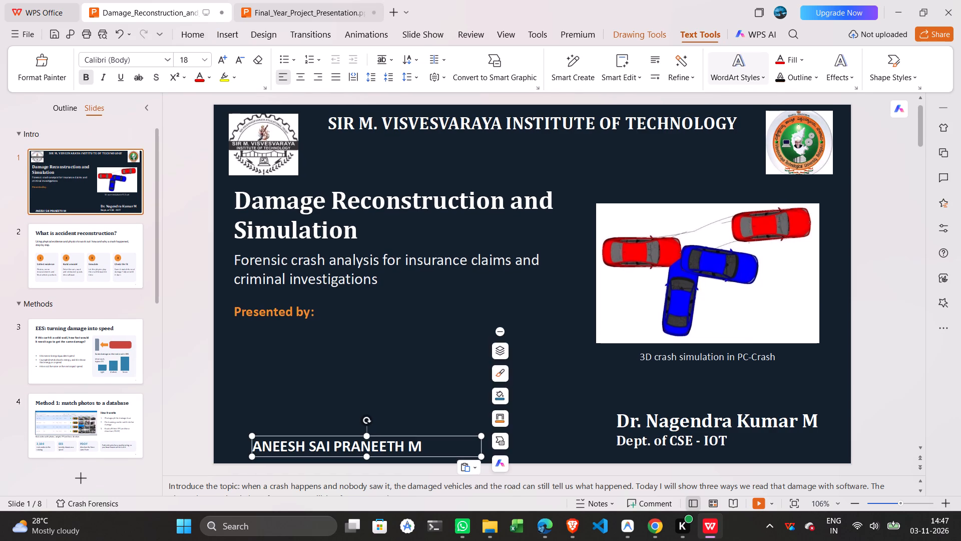
click(423, 448)
drag(452, 452, 435, 341)
click(414, 333)
click(398, 423)
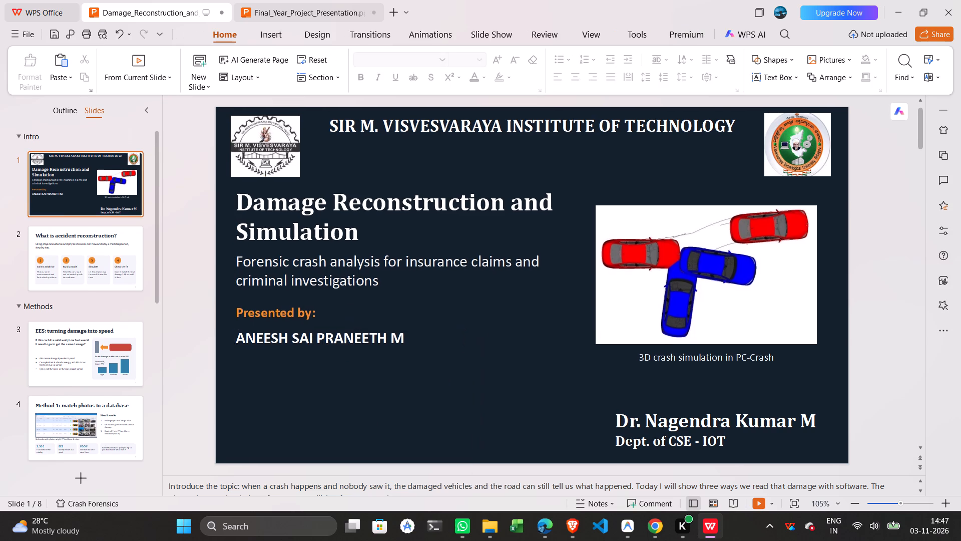
Set the font size of the presenter's name to 14.
click(365, 334)
click(404, 340)
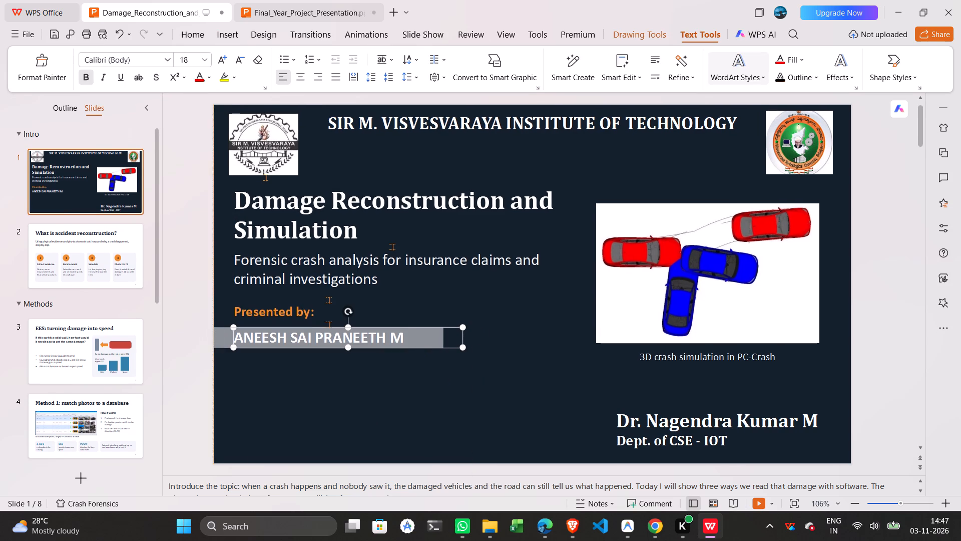
click(329, 342)
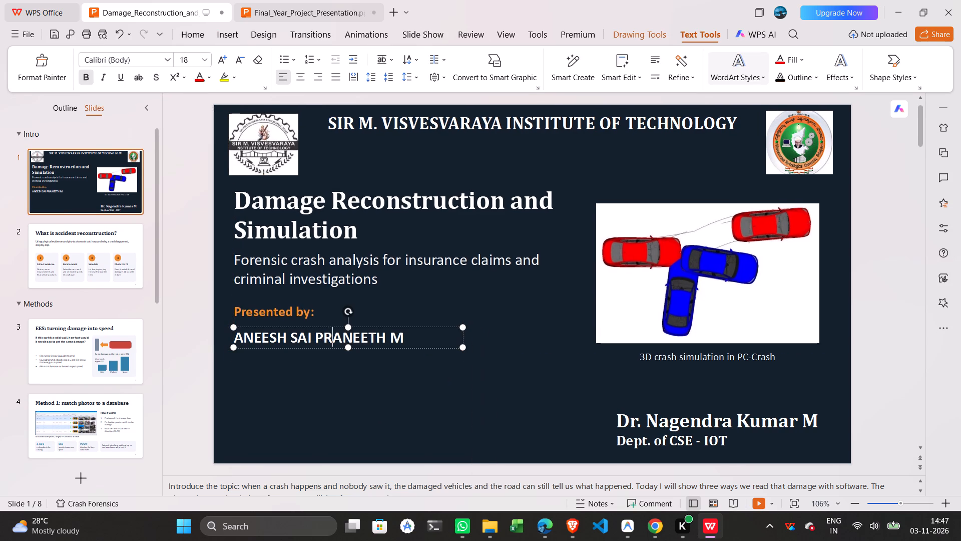
click(373, 339)
drag(236, 337, 416, 344)
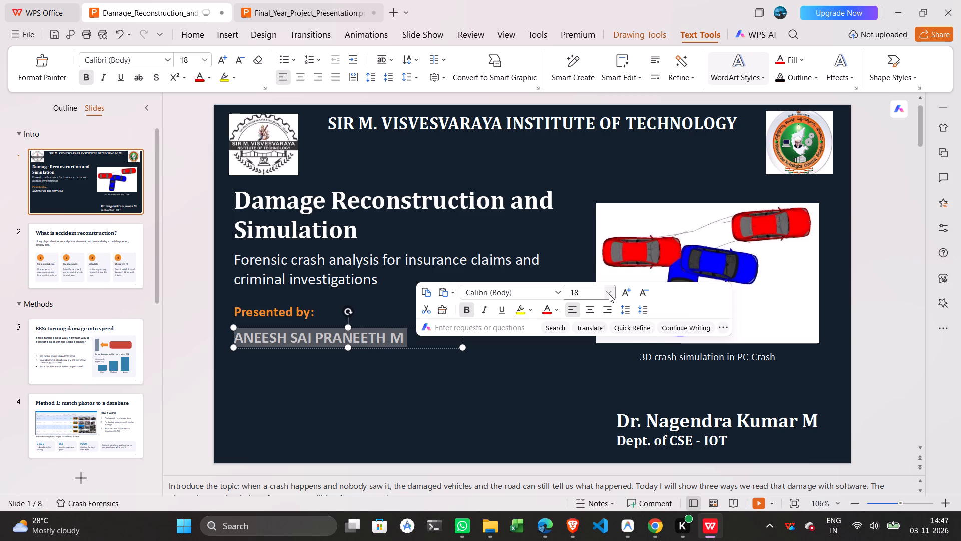
click(609, 294)
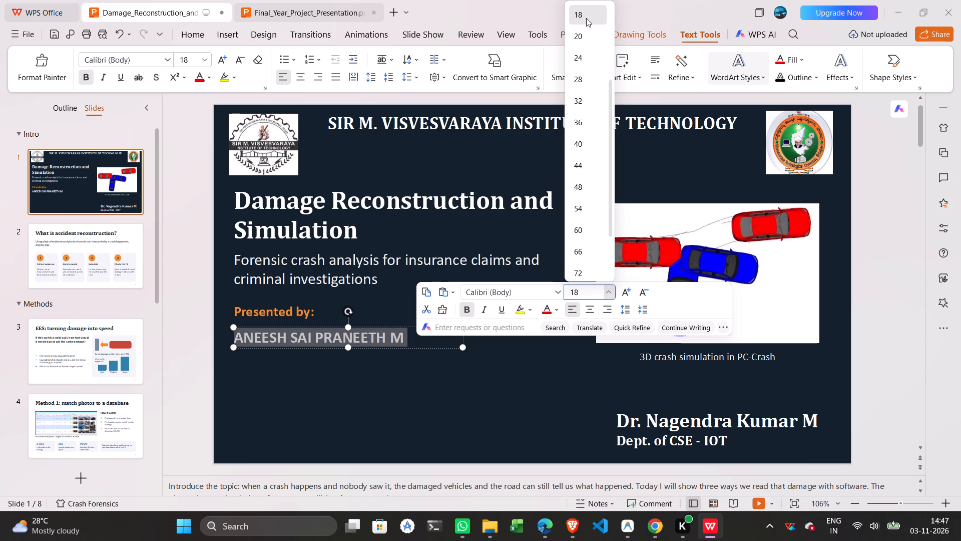
scroll(587, 19, up, 1)
scroll(597, 79, up, 2)
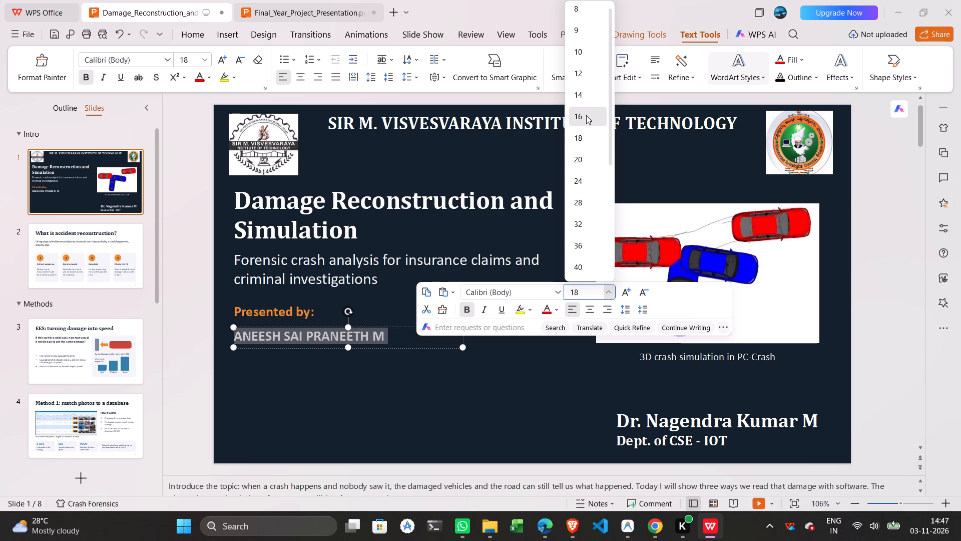
click(586, 102)
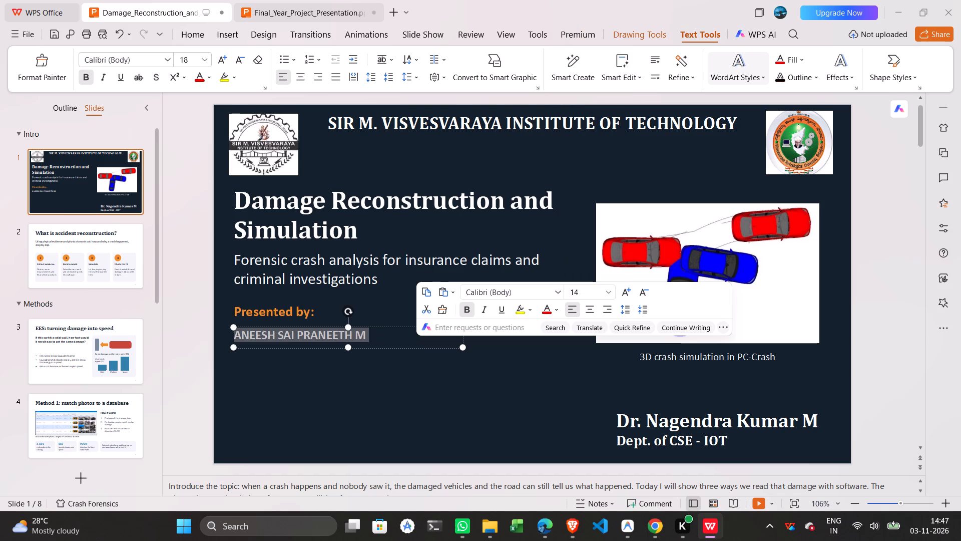
click(428, 380)
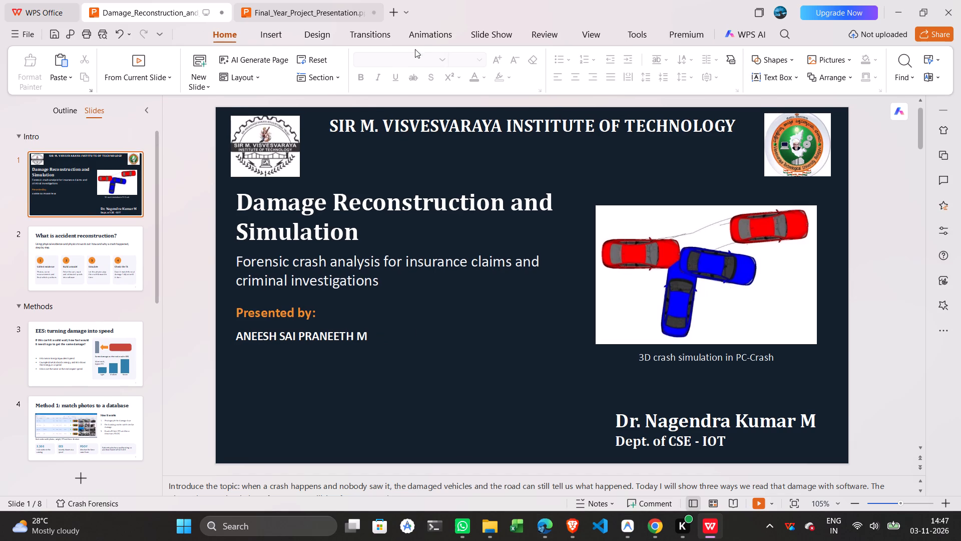
Copy the first presenter's student number from the final-year project's title slide and open the name box on the Damage Reconstruction slide for editing.
click(346, 0)
click(444, 362)
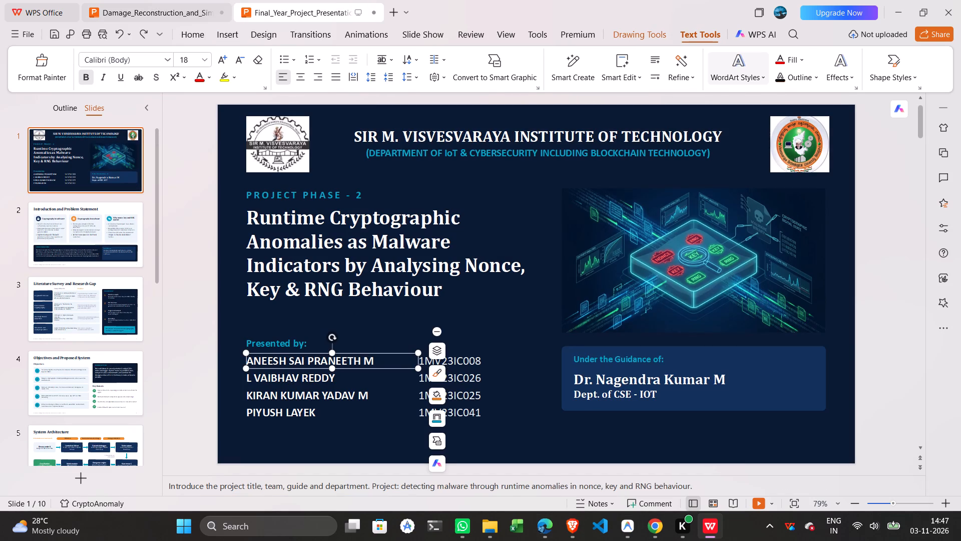
click(479, 359)
click(486, 363)
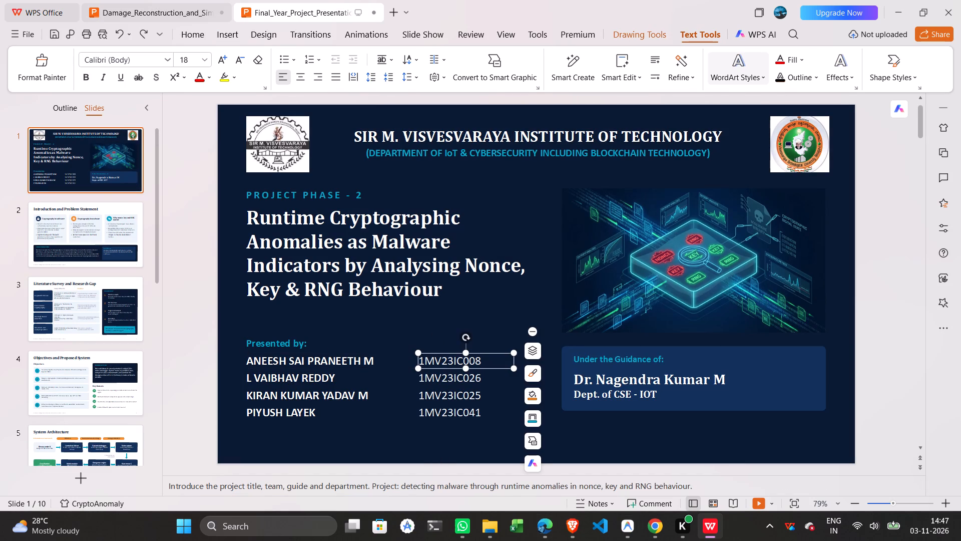
click(483, 361)
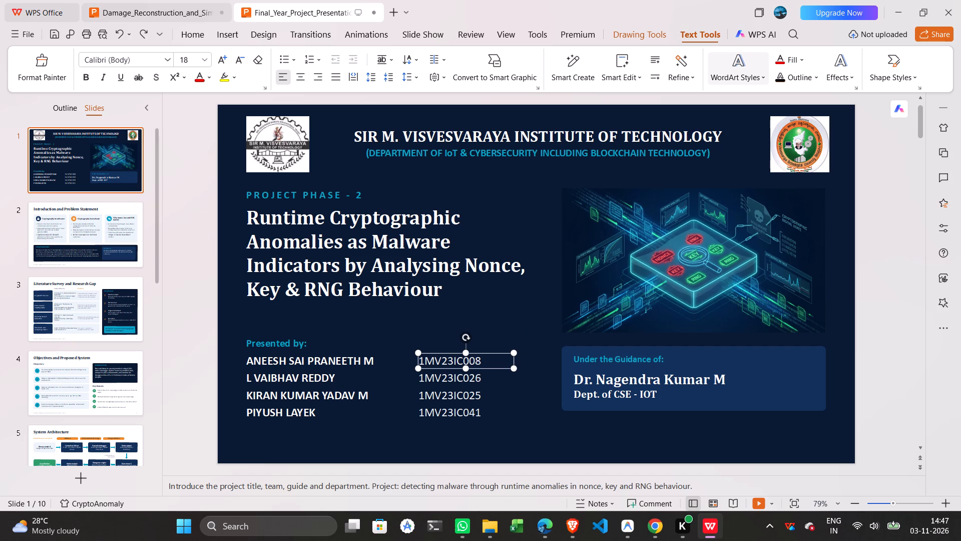
drag(421, 360, 487, 364)
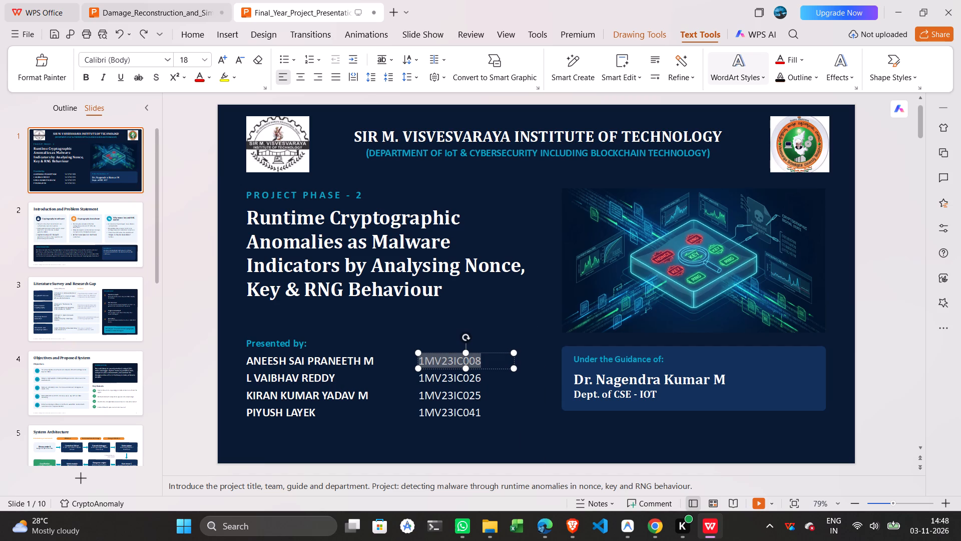
drag(487, 364, 492, 364)
click(504, 310)
click(184, 0)
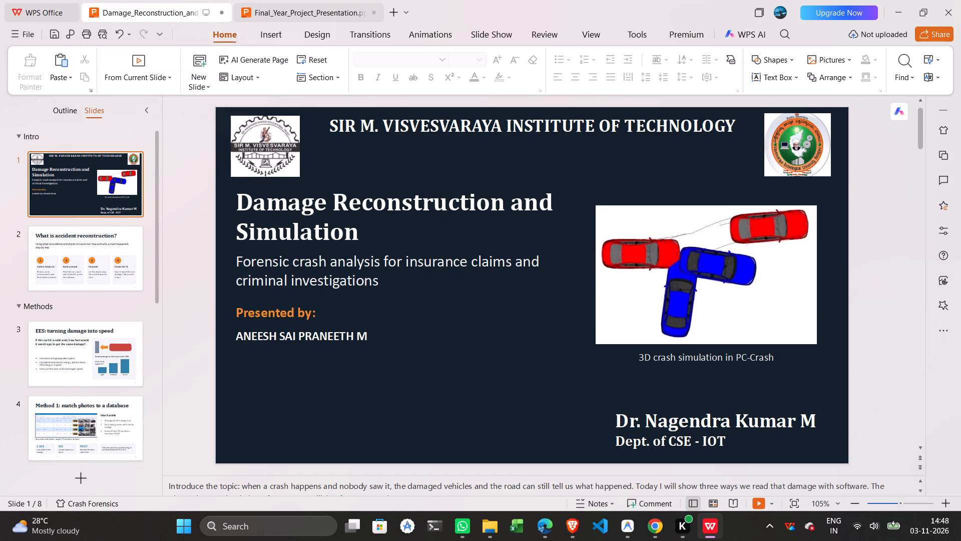
click(357, 335)
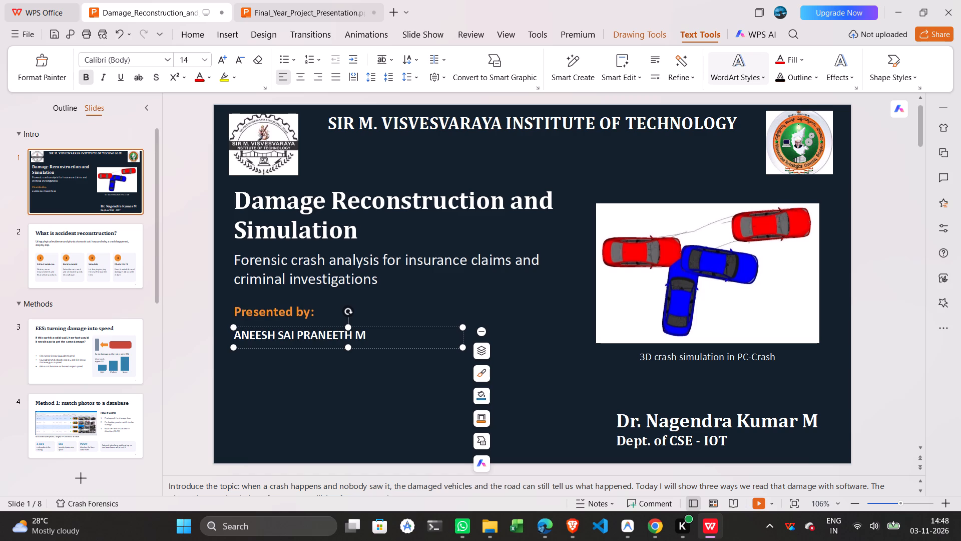
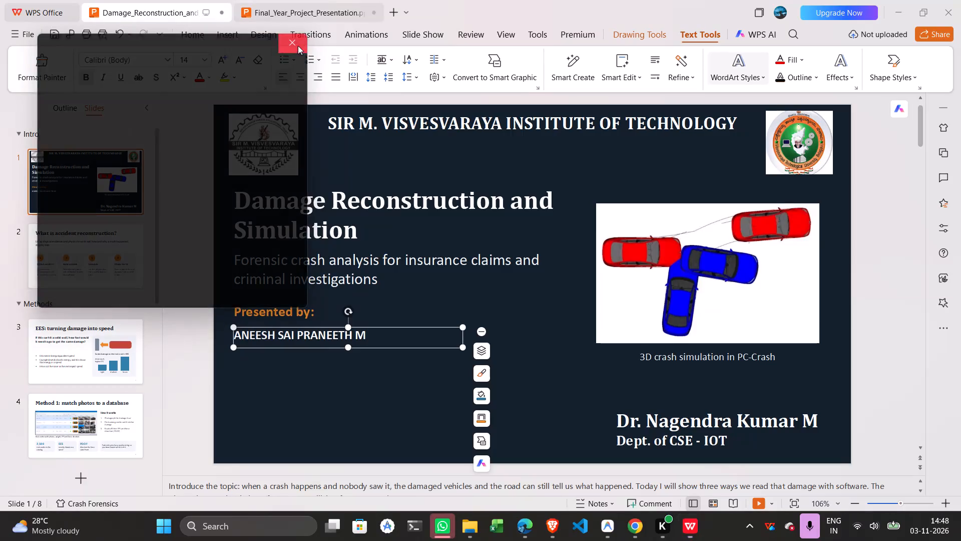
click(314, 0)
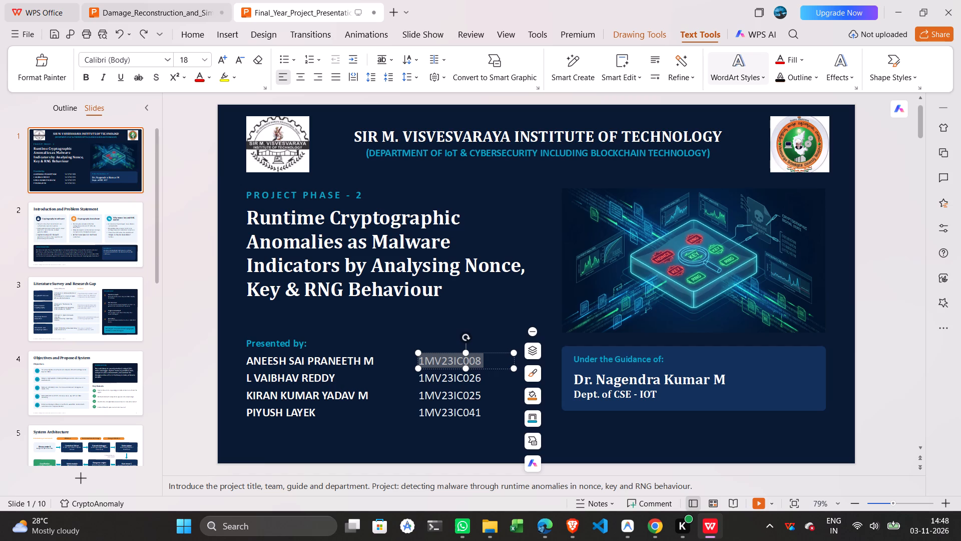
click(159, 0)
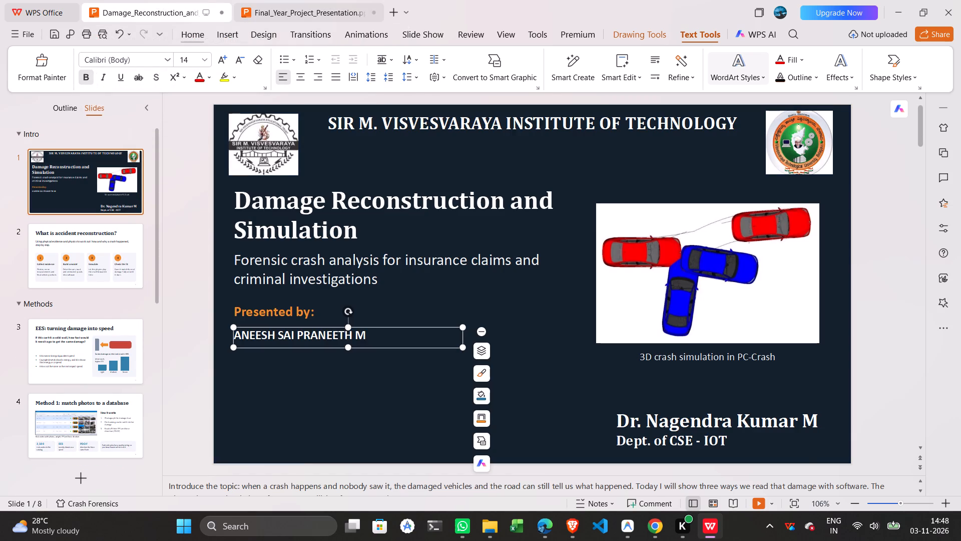
Resize the presenter's name box beneath "Presented by:" so its width fits closely around the name on one line.
click(381, 379)
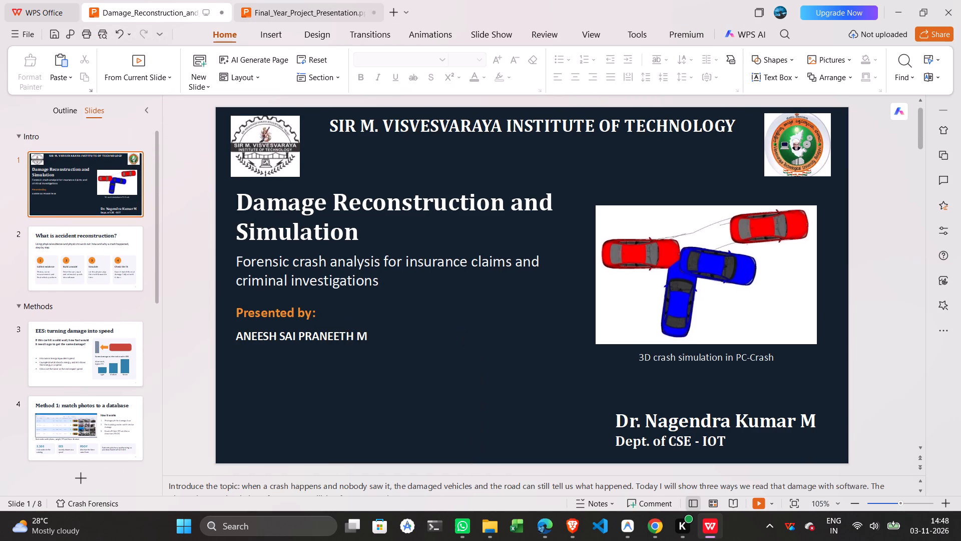
click(362, 346)
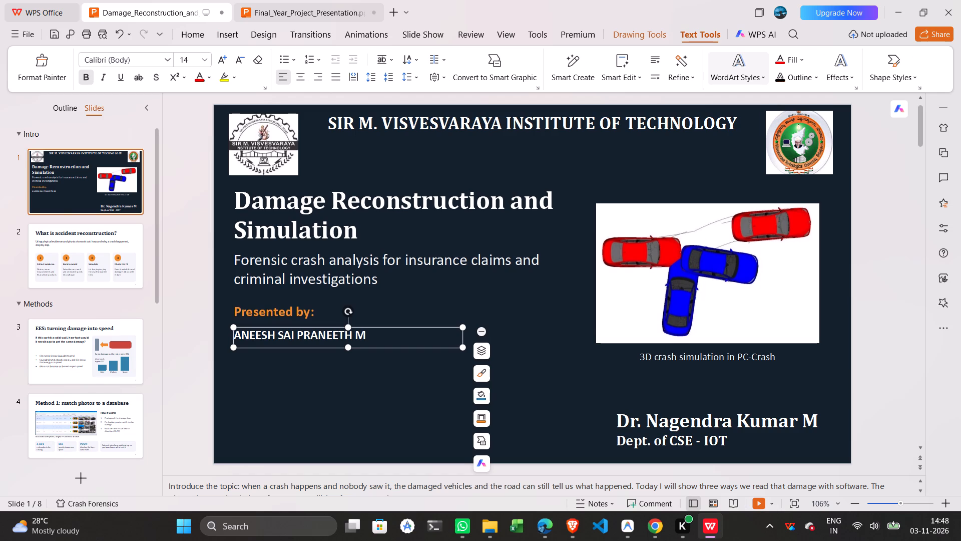
drag(463, 348, 466, 365)
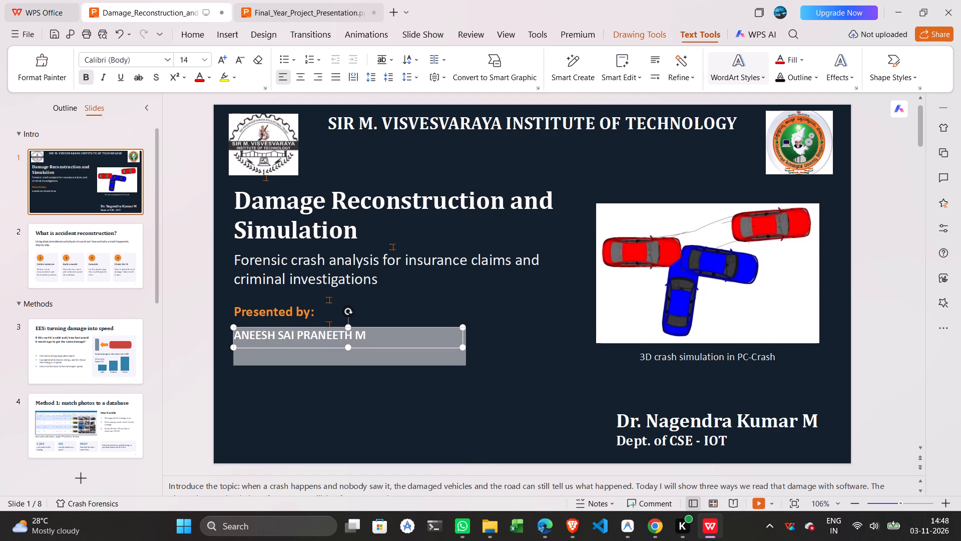
drag(465, 347, 370, 347)
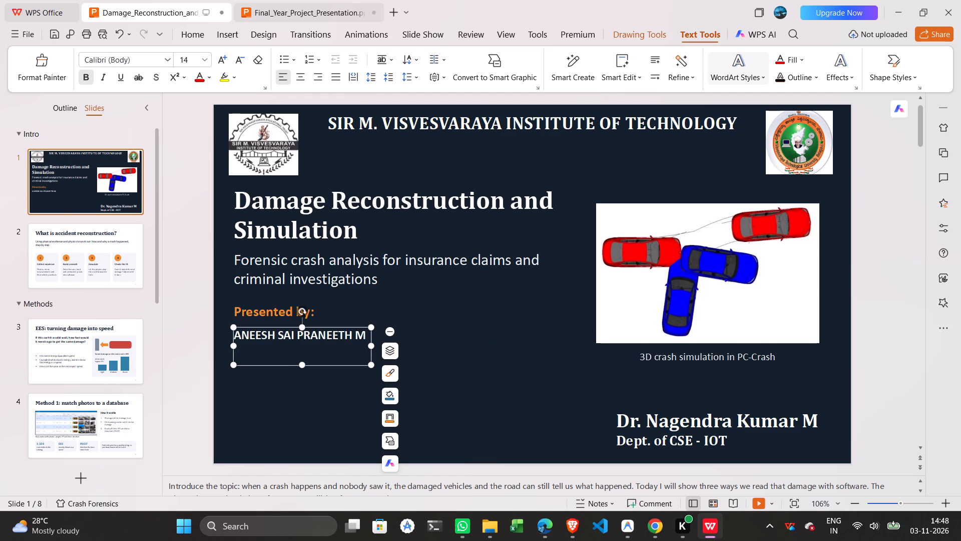
drag(300, 365, 294, 343)
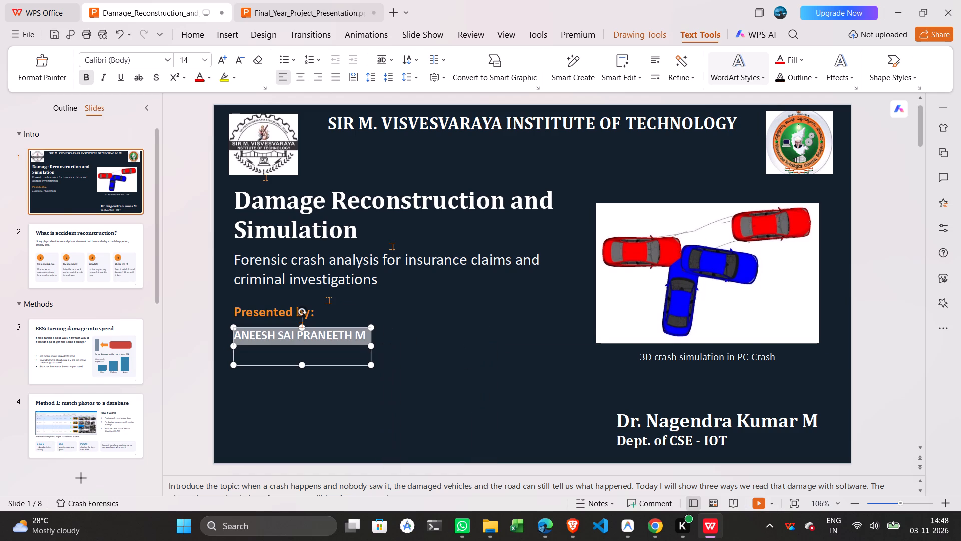
drag(294, 343, 295, 343)
click(444, 323)
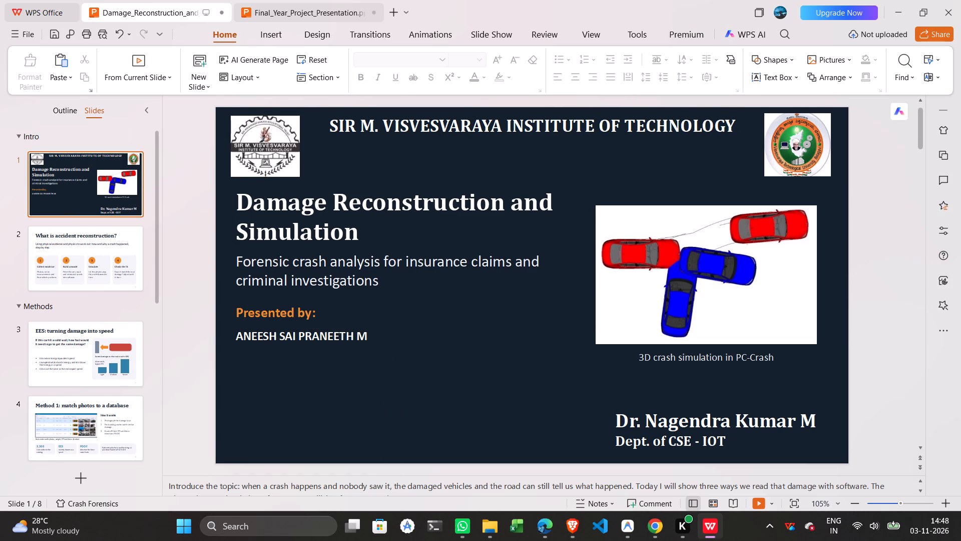
Copy the first presenter's student number box from the final-year project's title slide and return to the Damage Reconstruction title slide to paste it.
click(357, 2)
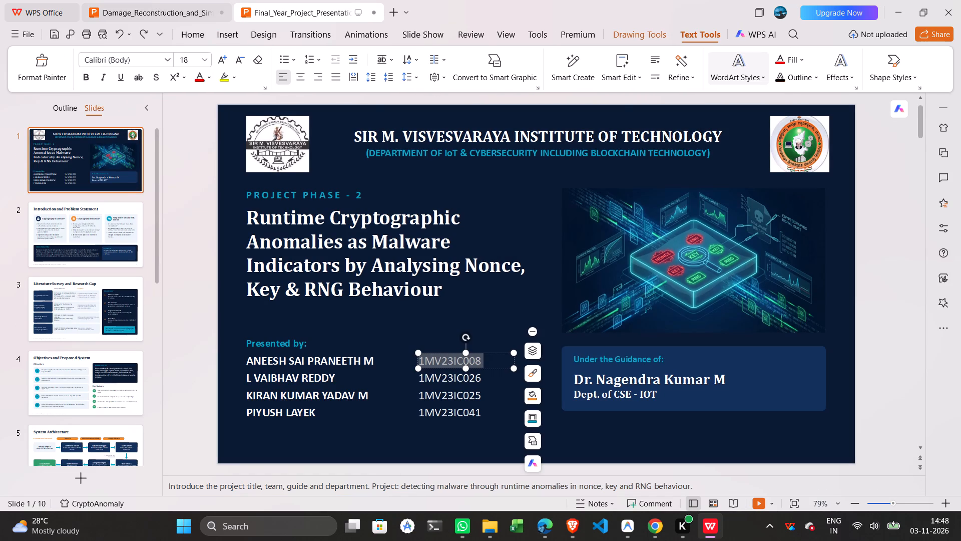
right_click(489, 362)
click(506, 34)
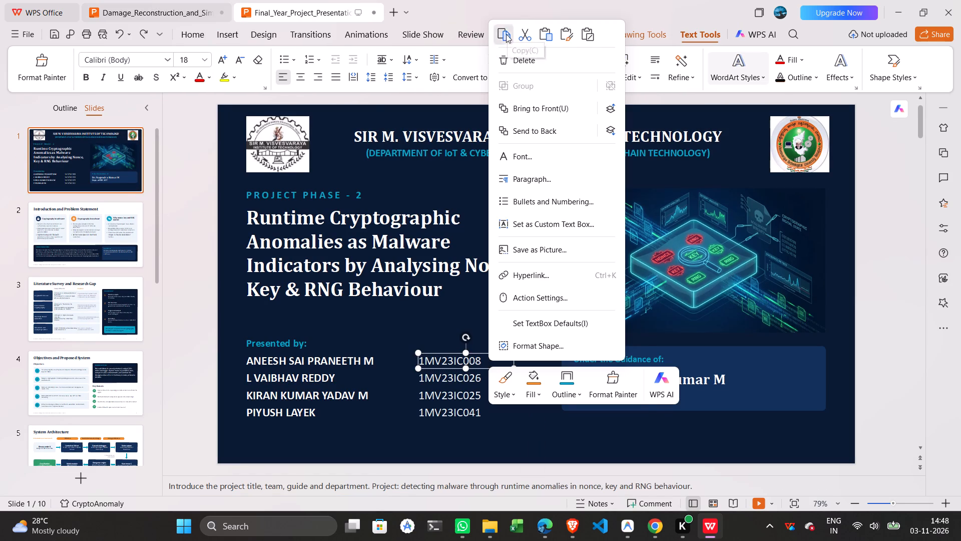
click(149, 0)
click(390, 330)
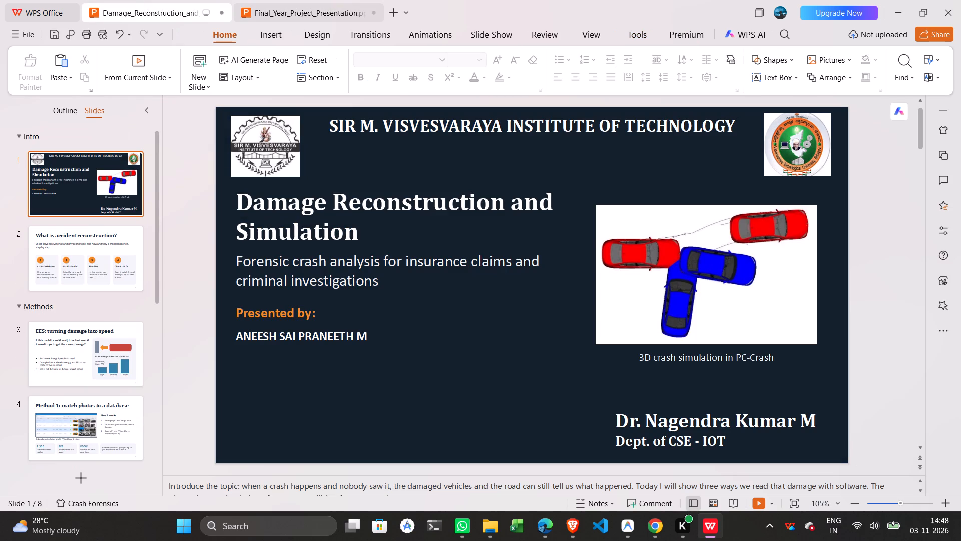
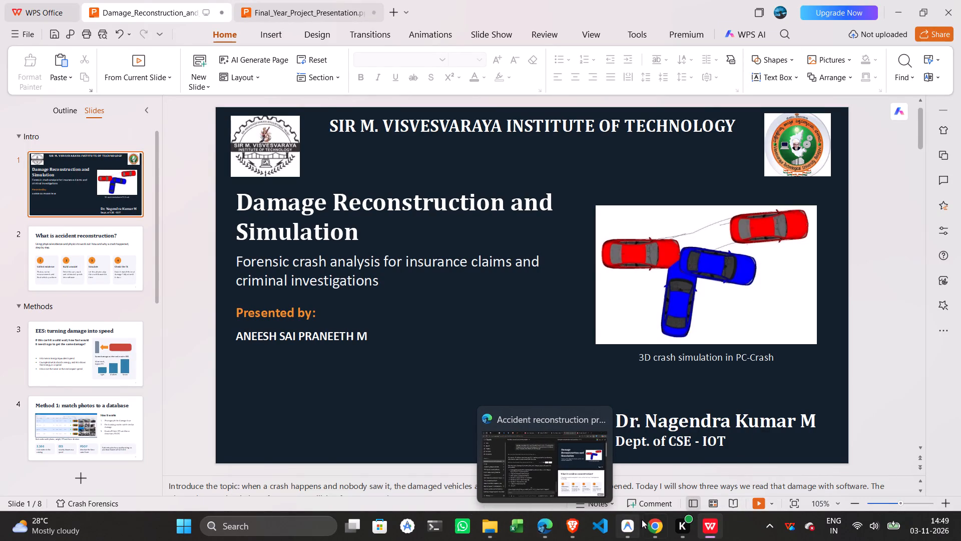
Copy the first presenter's student number box from the final-year project's title slide and paste it onto the Damage Reconstruction title slide.
click(305, 0)
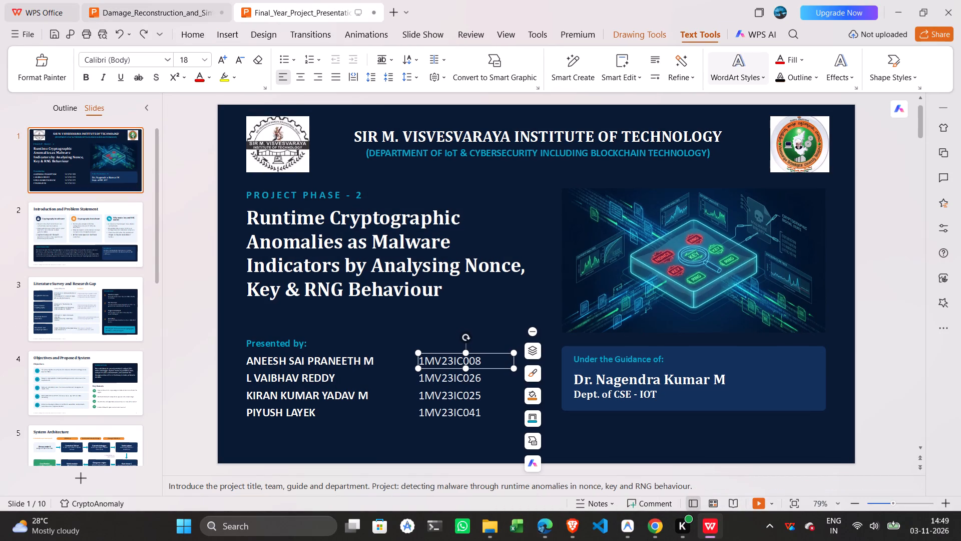
click(490, 362)
click(474, 358)
click(481, 360)
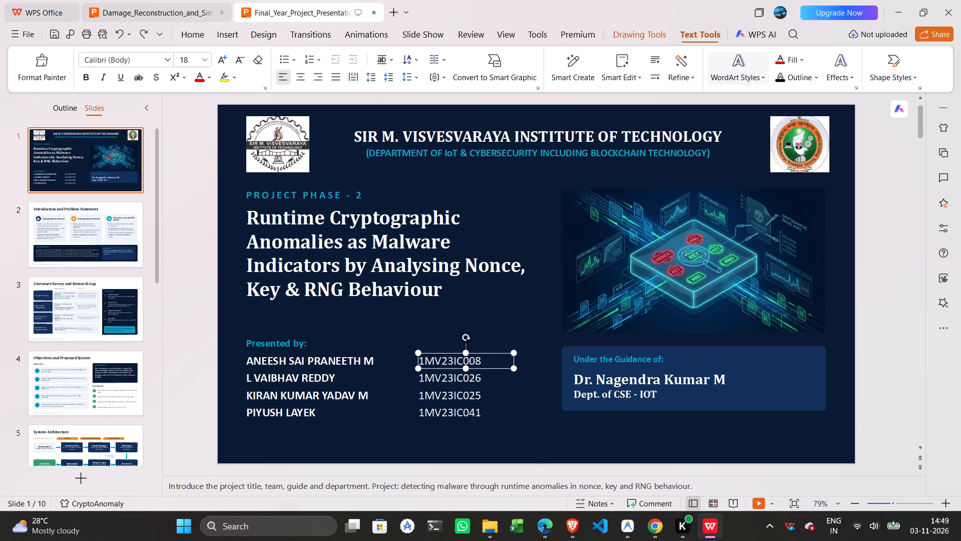
right_click(483, 361)
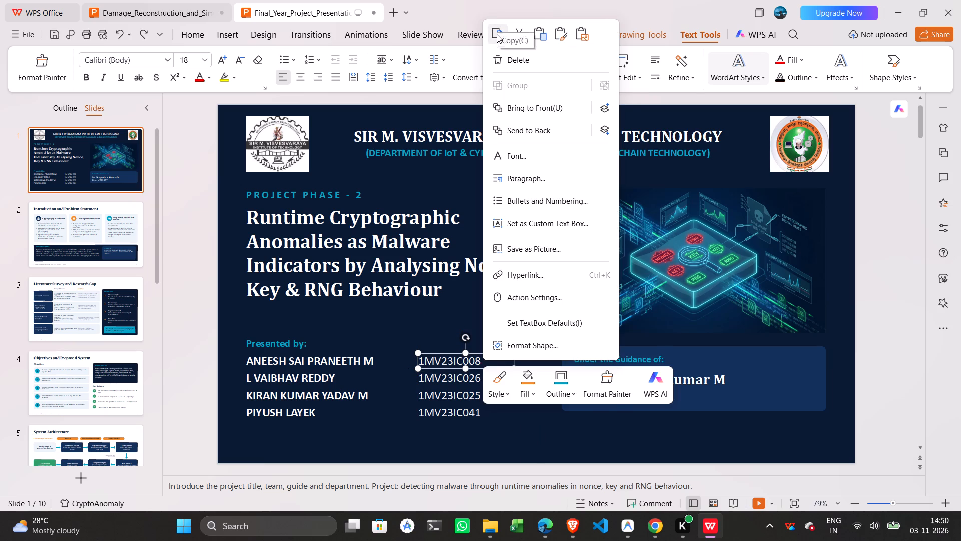
click(497, 34)
click(182, 0)
click(419, 333)
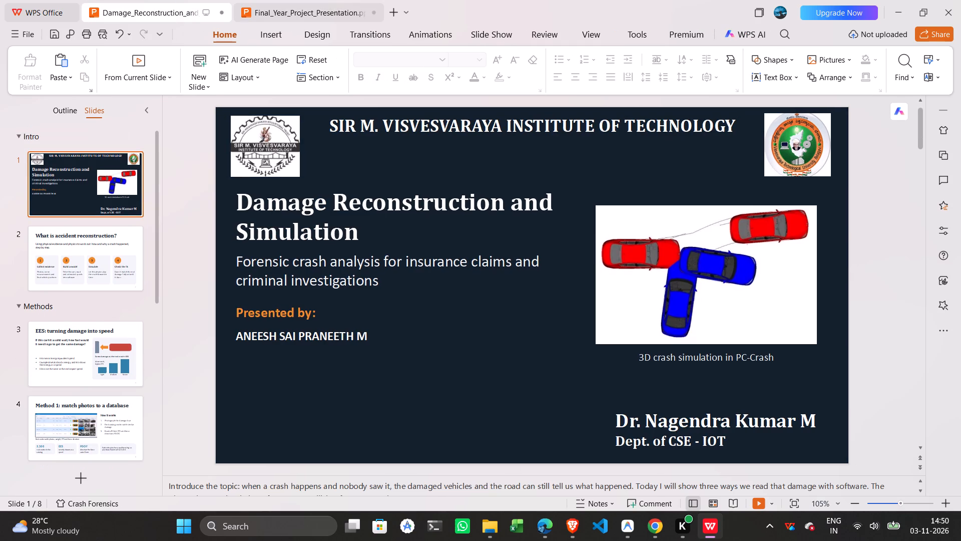
click(438, 354)
key(ctrl+v)
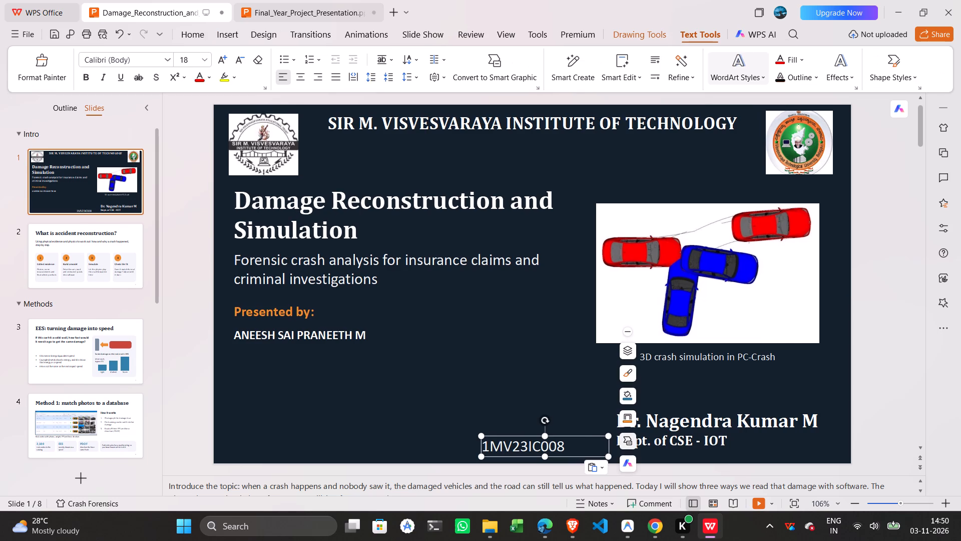
Move the pasted student number box onto the presenter's name row, to the right of the name, and narrow it.
drag(588, 457, 530, 352)
click(517, 344)
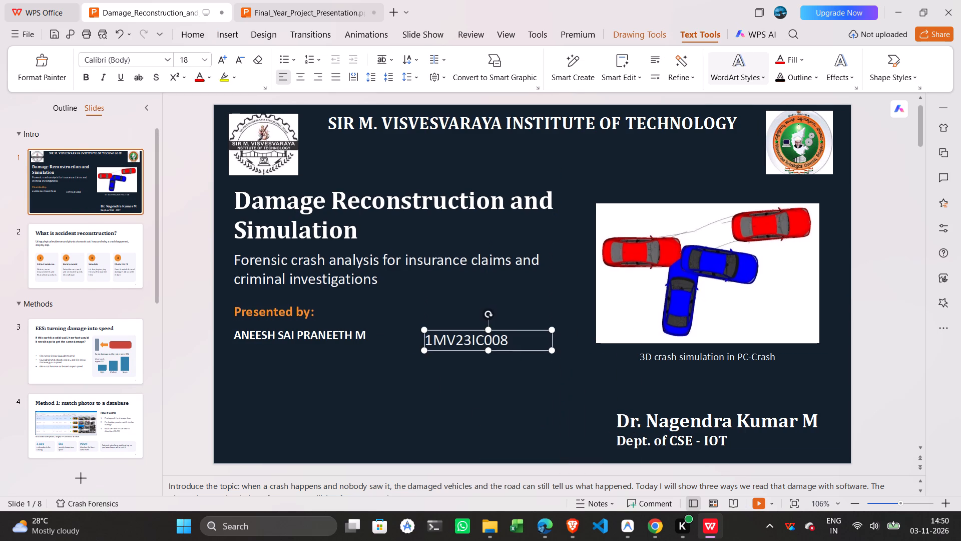
drag(551, 350, 552, 356)
drag(554, 339, 516, 339)
Set the student number's font size to 14.
click(503, 342)
drag(506, 341, 425, 341)
click(620, 293)
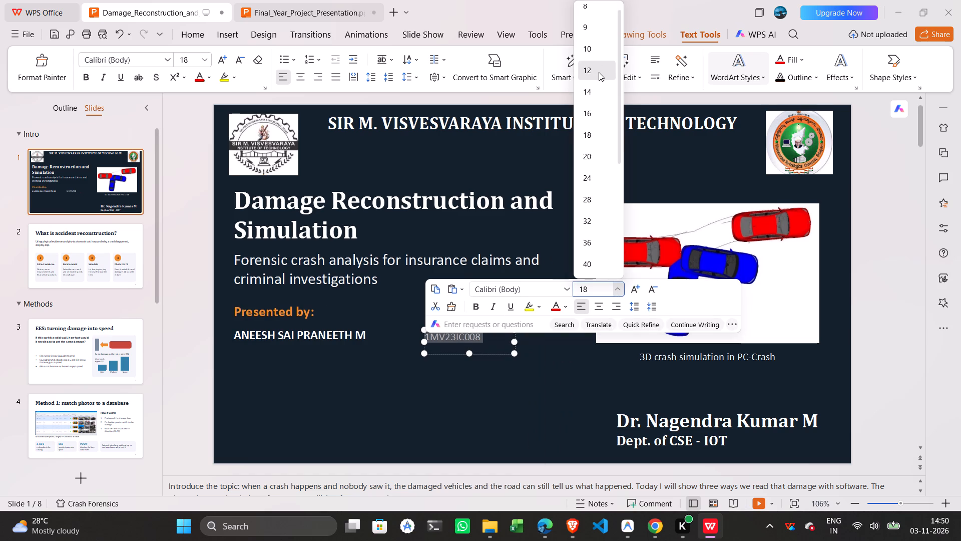
click(599, 86)
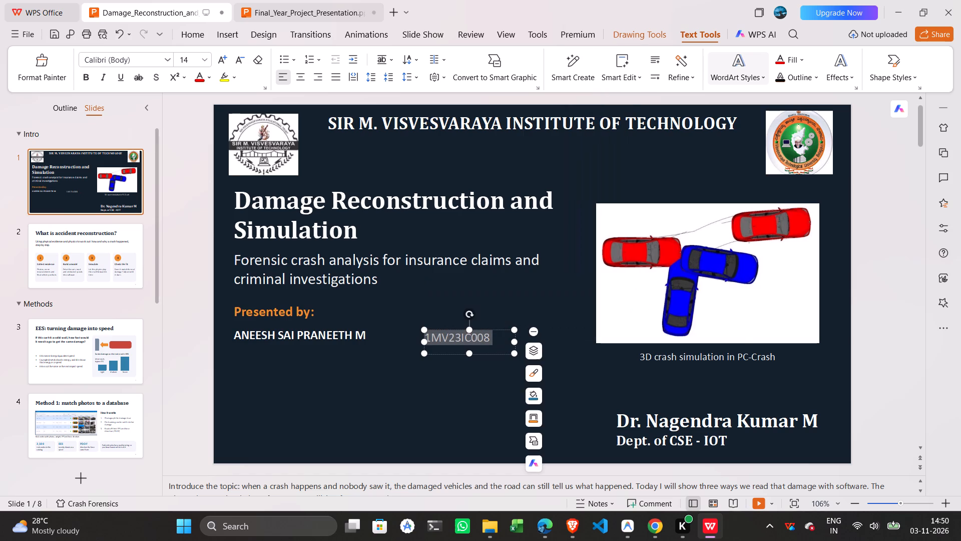
click(497, 373)
Resize the student number box to fit closely around its single line of text, with its top edge level with the presenter's name box.
click(482, 338)
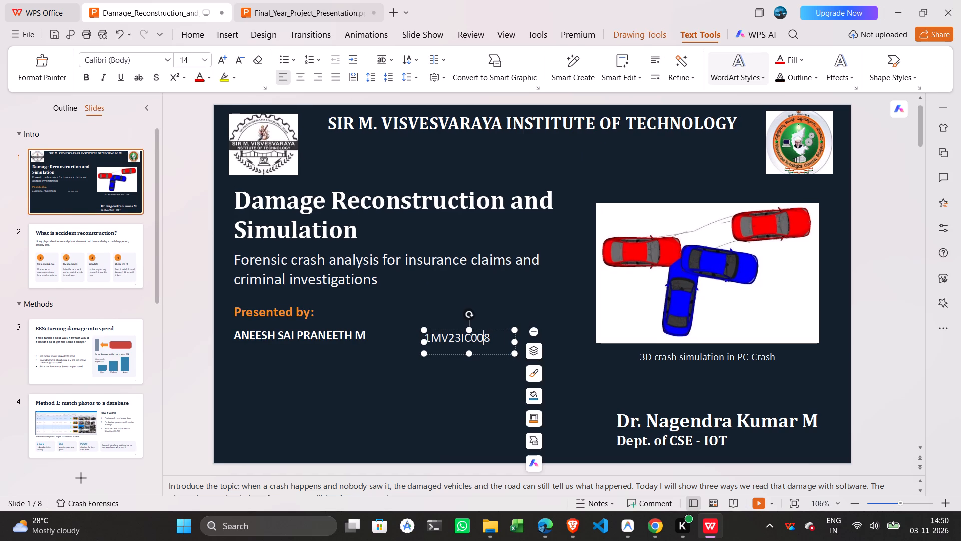
drag(504, 349, 504, 347)
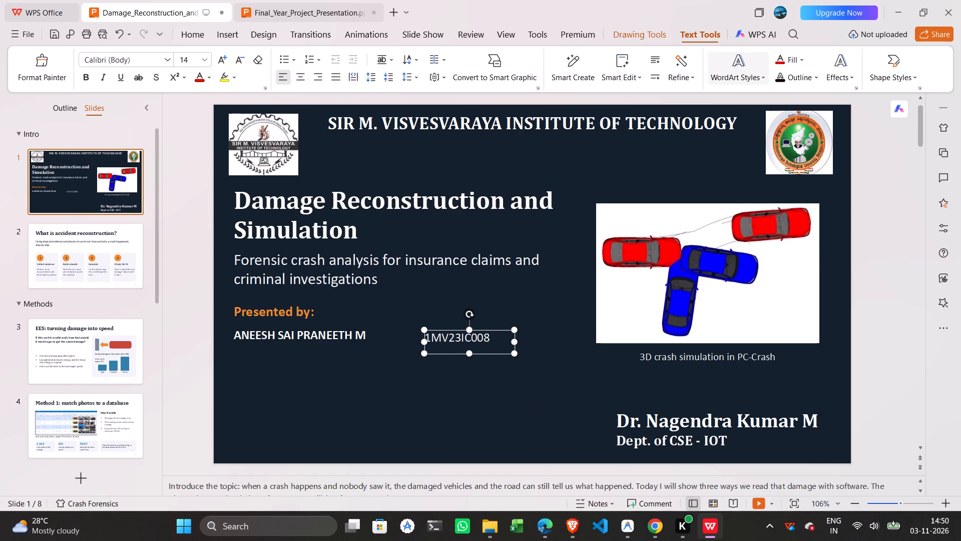
drag(504, 347, 513, 352)
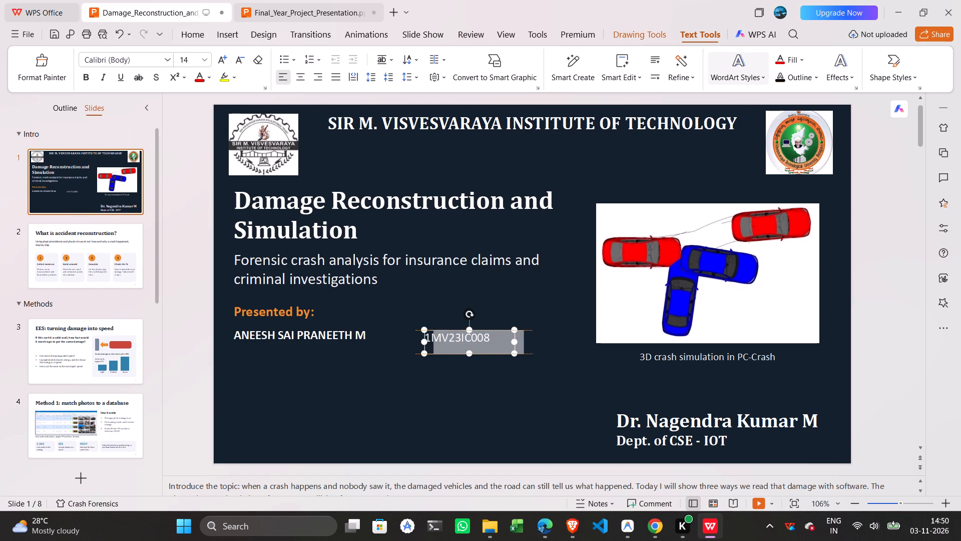
drag(513, 352, 508, 349)
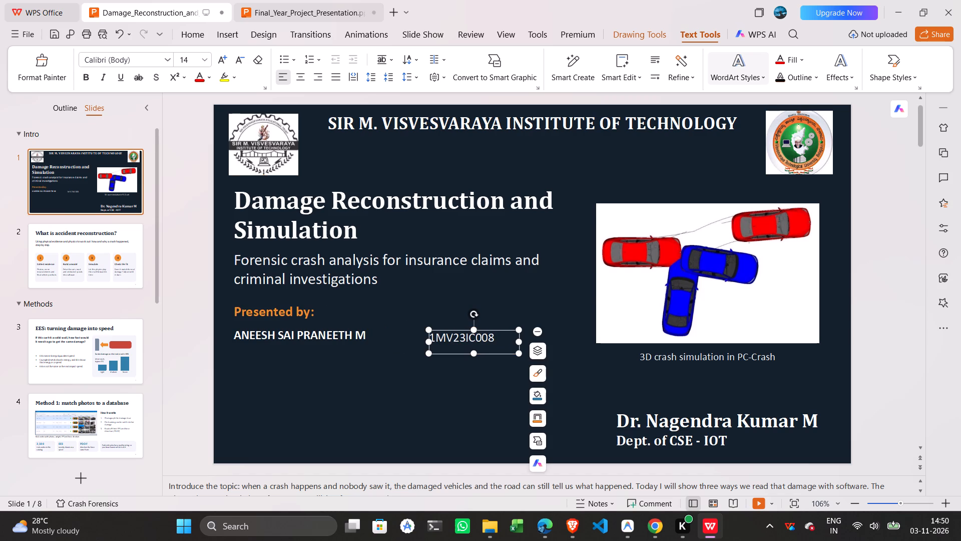
drag(429, 328, 424, 325)
click(487, 342)
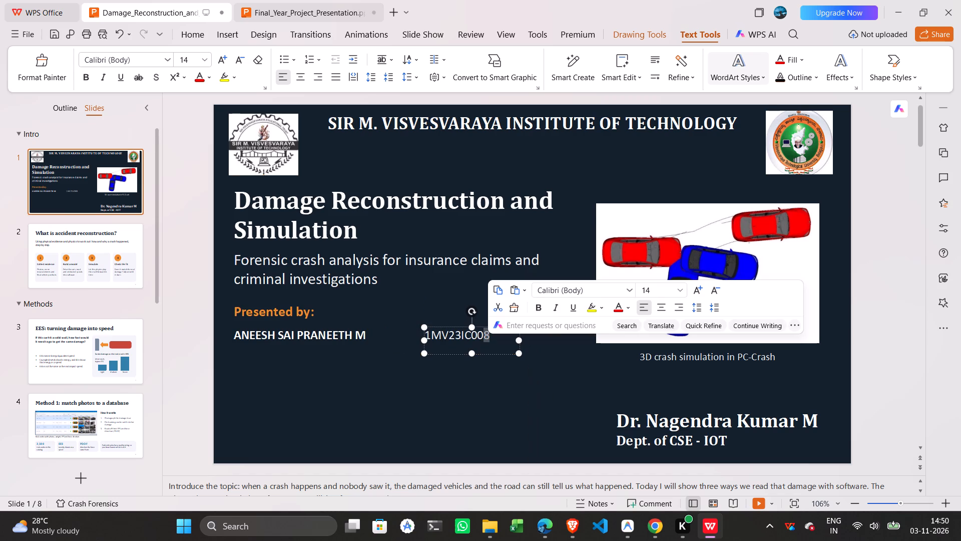
drag(519, 342, 497, 342)
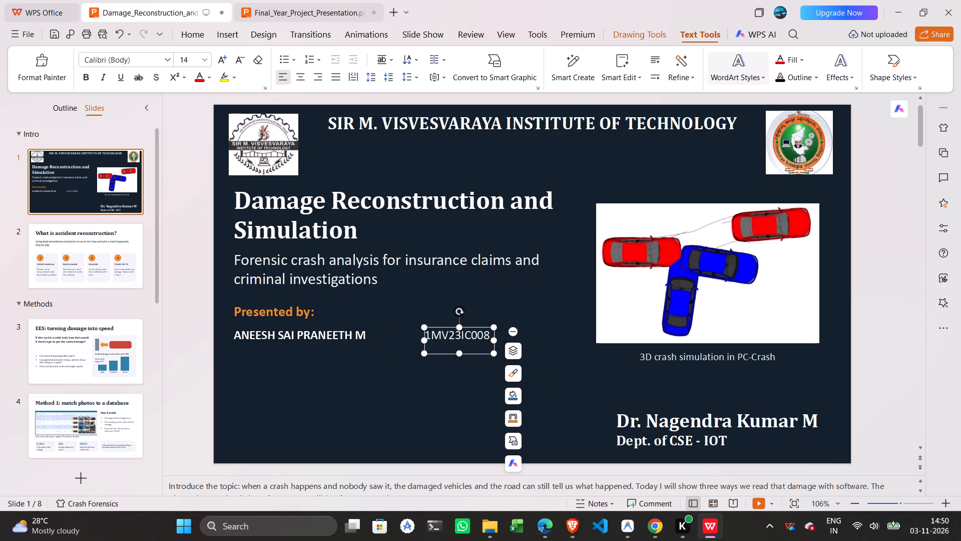
drag(461, 353, 462, 344)
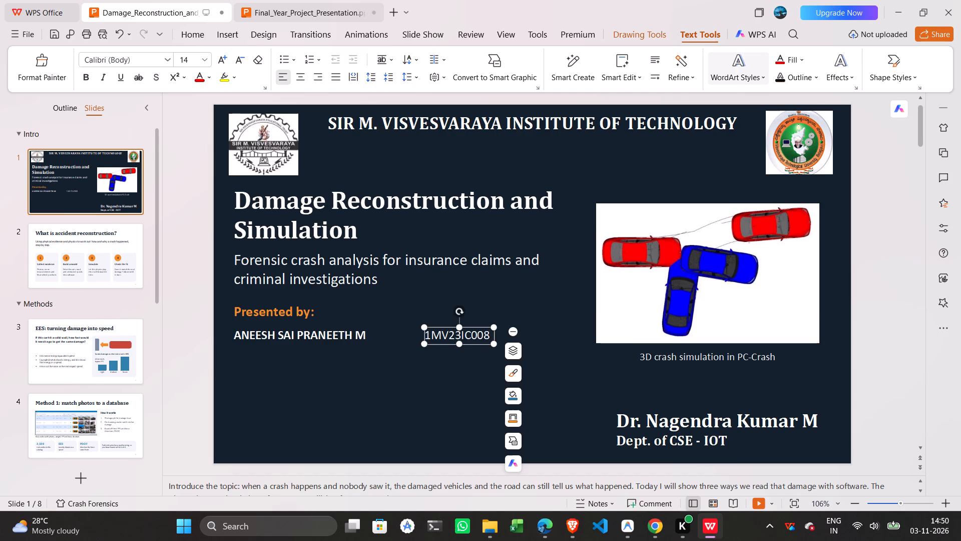
Nudge the student number box slightly farther right from the presenter's name on the same row.
click(428, 366)
click(450, 334)
drag(475, 343, 480, 341)
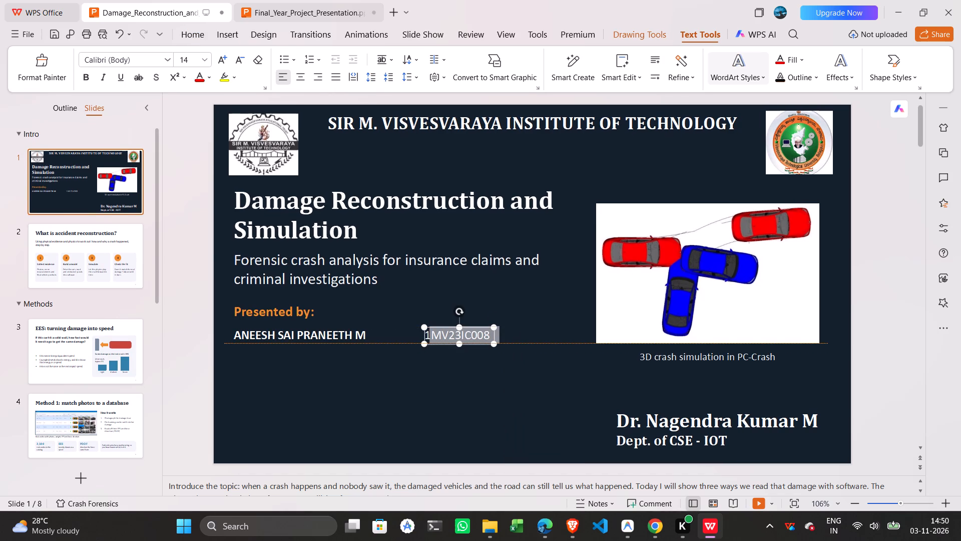
drag(480, 341, 480, 341)
click(471, 361)
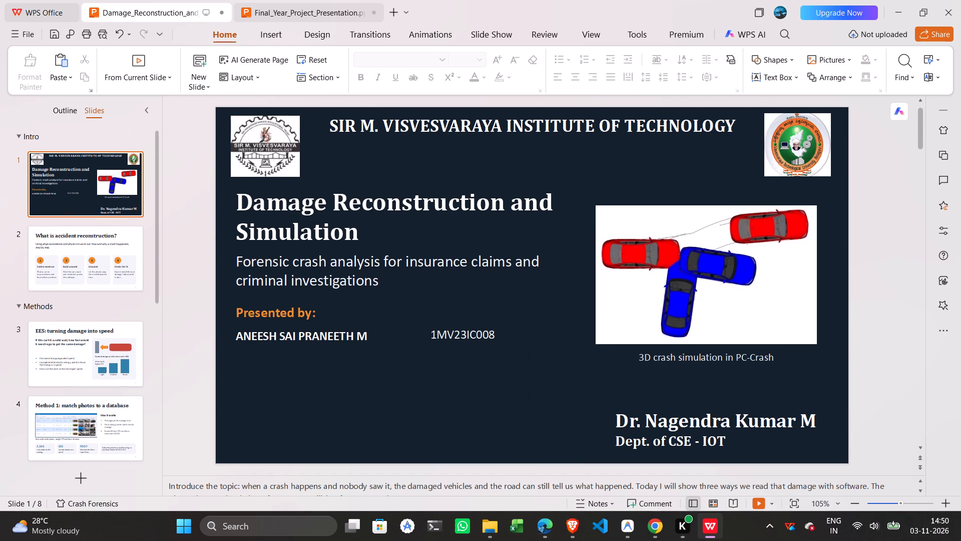
click(483, 335)
drag(465, 344, 465, 339)
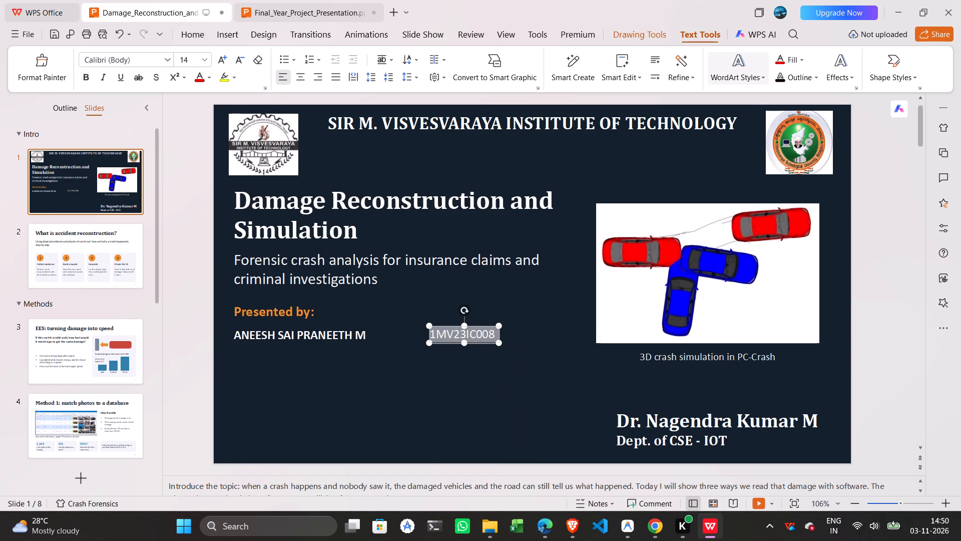
drag(465, 339, 468, 338)
click(482, 356)
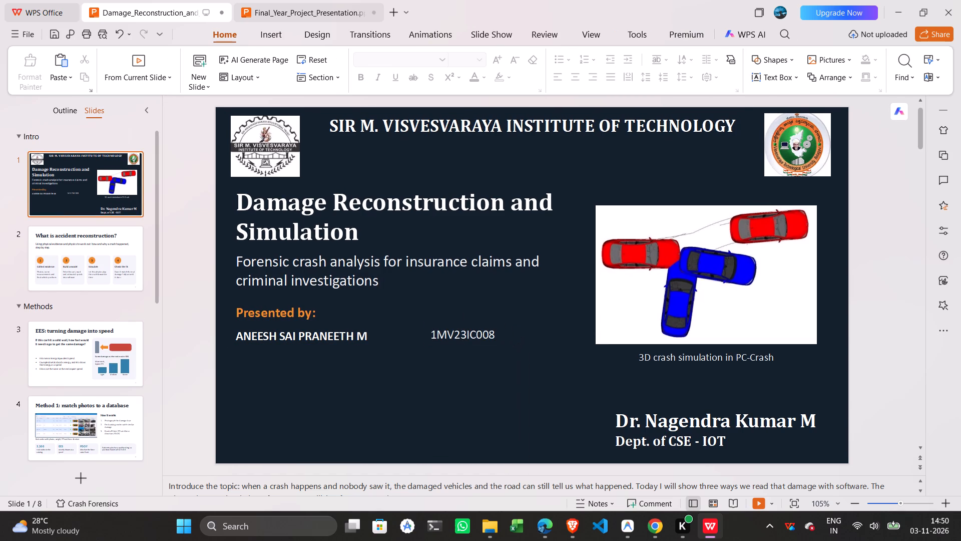
Fine-tune the student number box's position so it sits exactly level with the presenter's name, a little farther right.
click(483, 340)
click(496, 335)
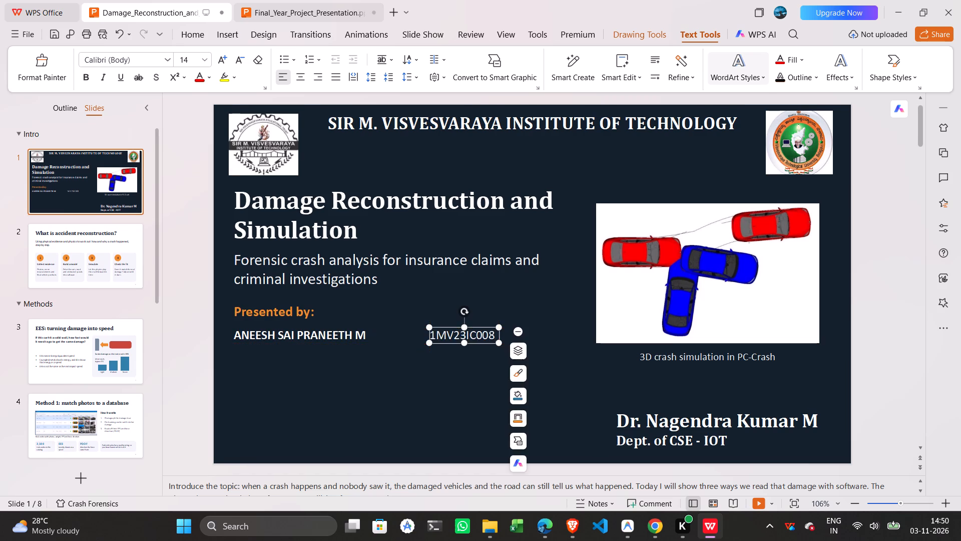
click(483, 357)
click(492, 339)
click(499, 338)
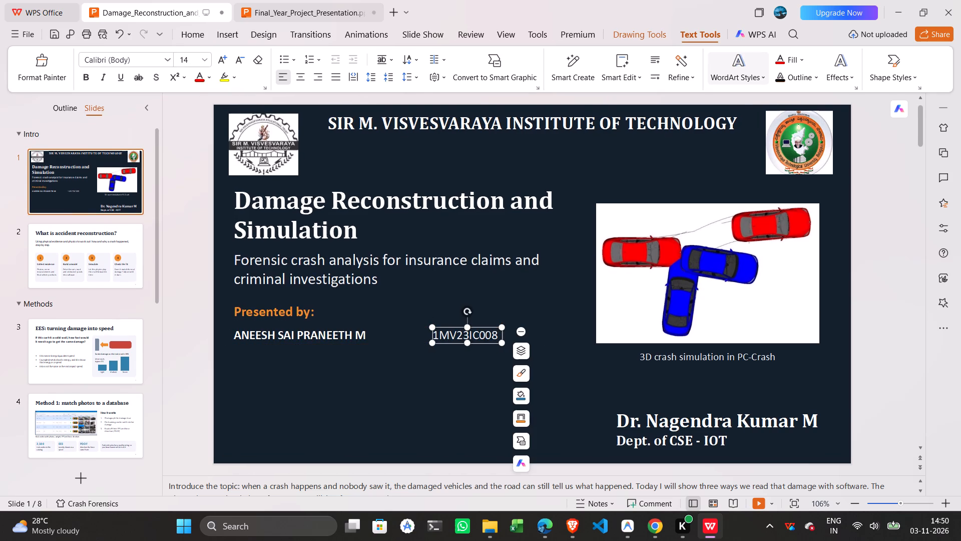
click(487, 376)
click(488, 336)
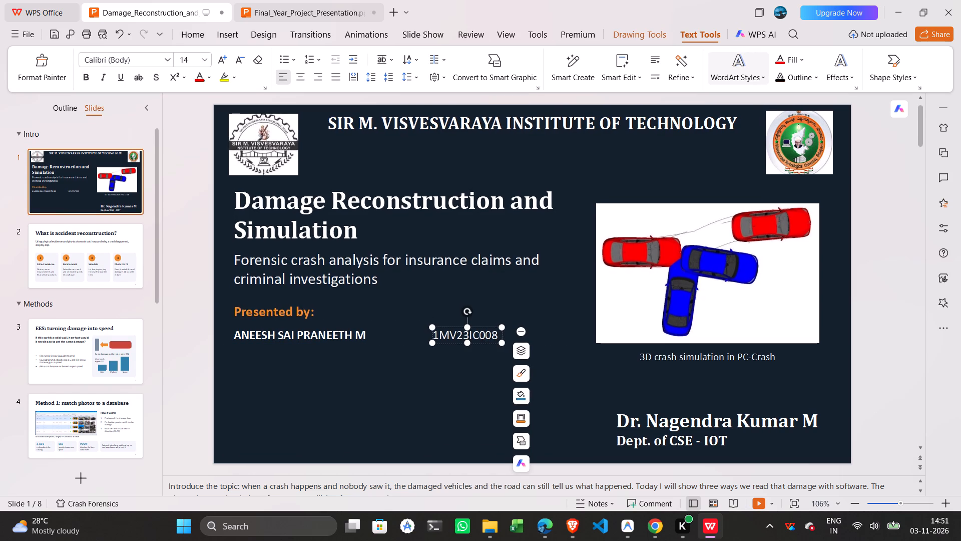
click(500, 337)
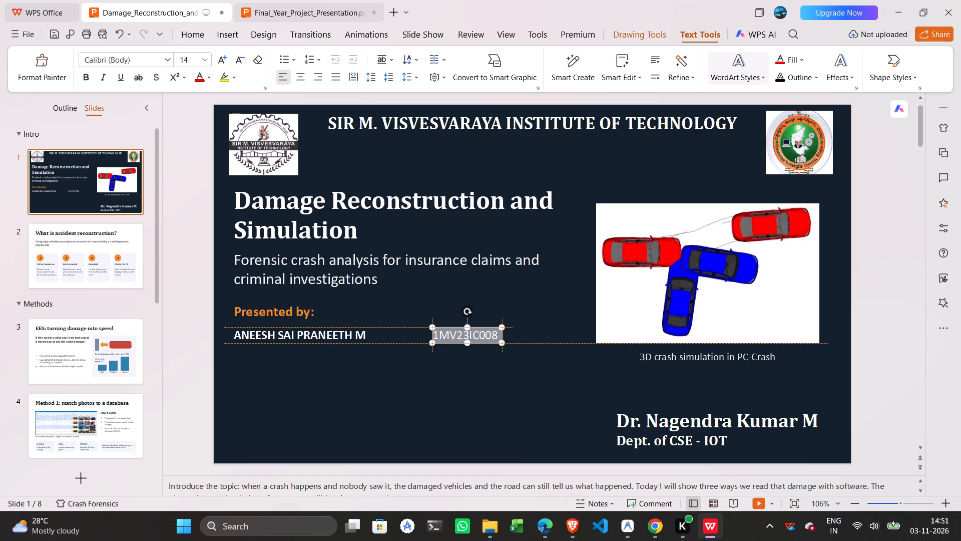
click(470, 363)
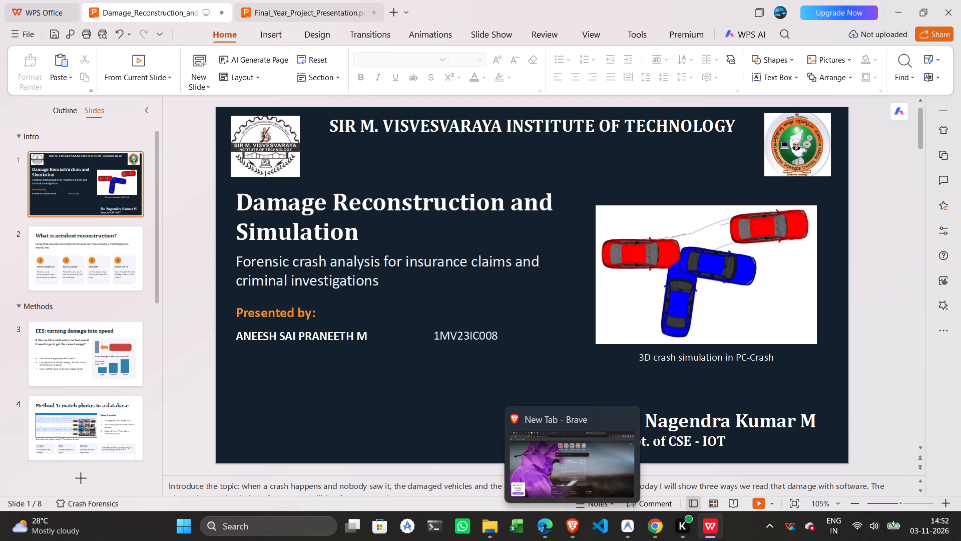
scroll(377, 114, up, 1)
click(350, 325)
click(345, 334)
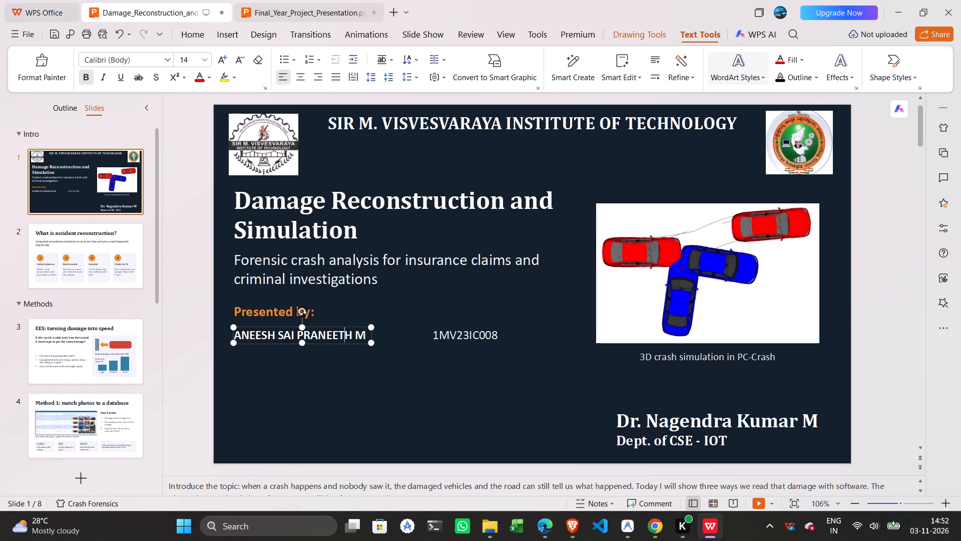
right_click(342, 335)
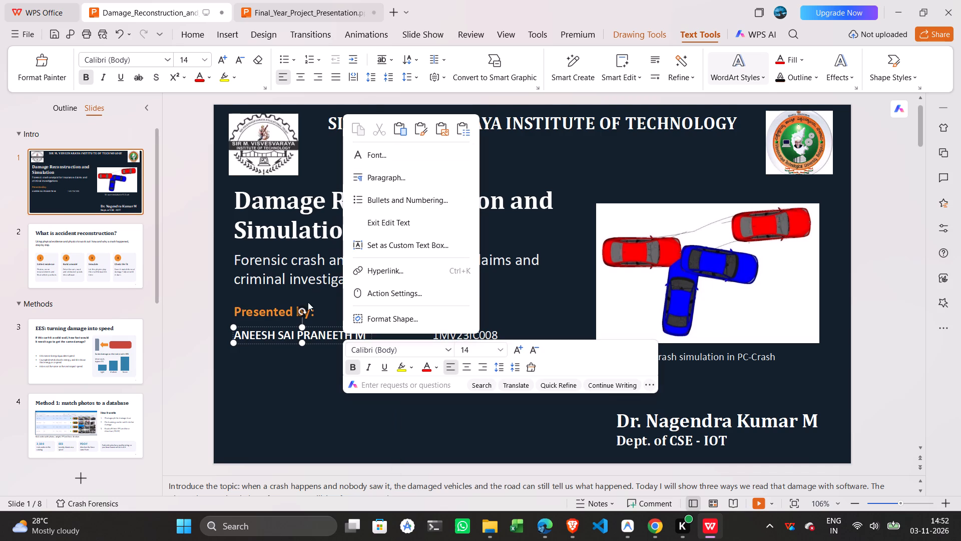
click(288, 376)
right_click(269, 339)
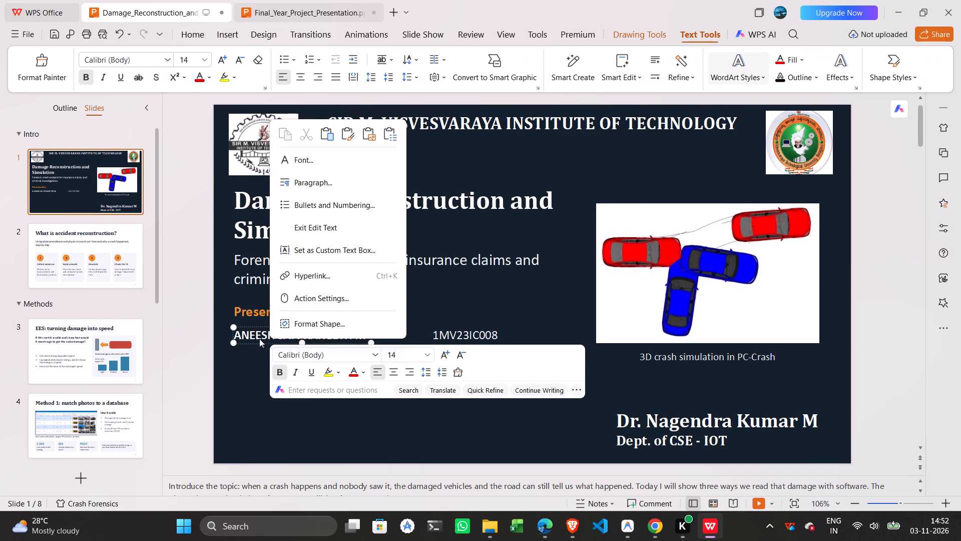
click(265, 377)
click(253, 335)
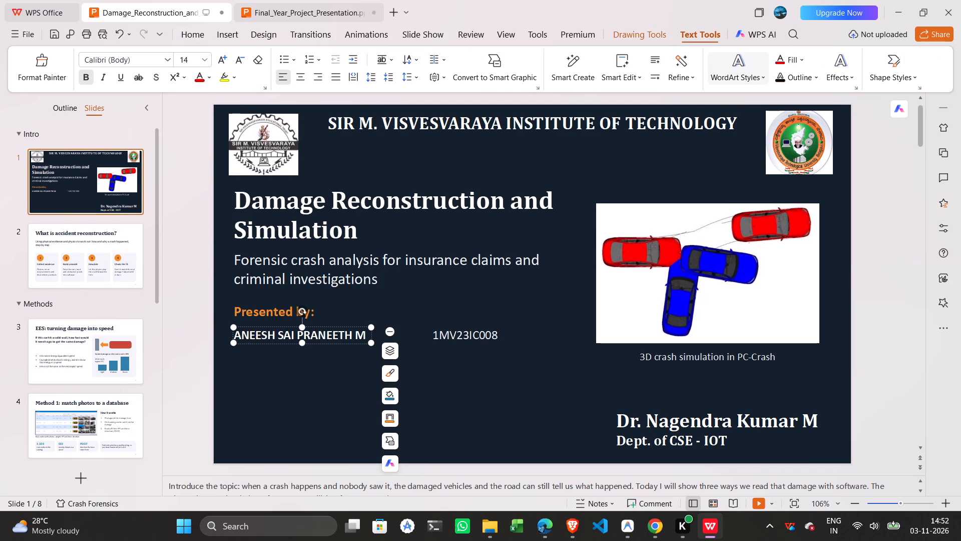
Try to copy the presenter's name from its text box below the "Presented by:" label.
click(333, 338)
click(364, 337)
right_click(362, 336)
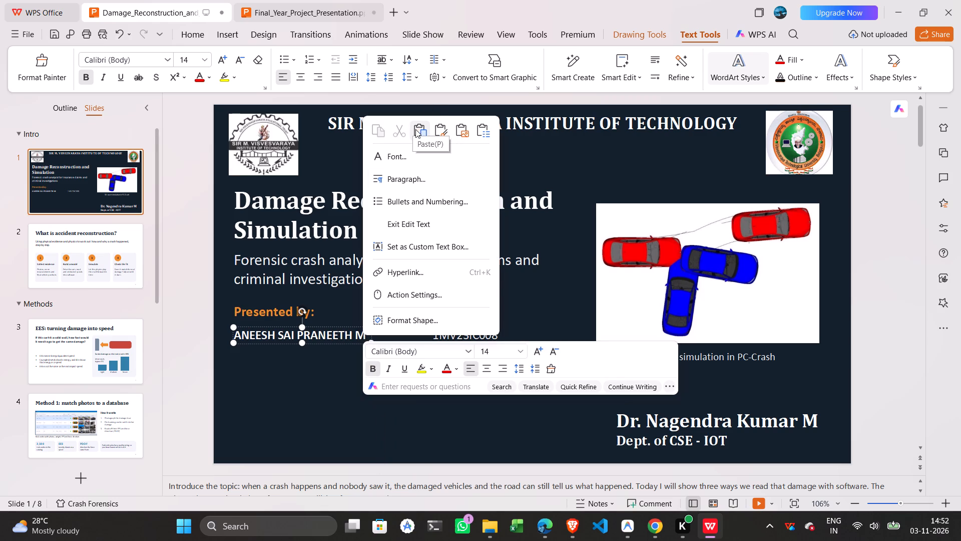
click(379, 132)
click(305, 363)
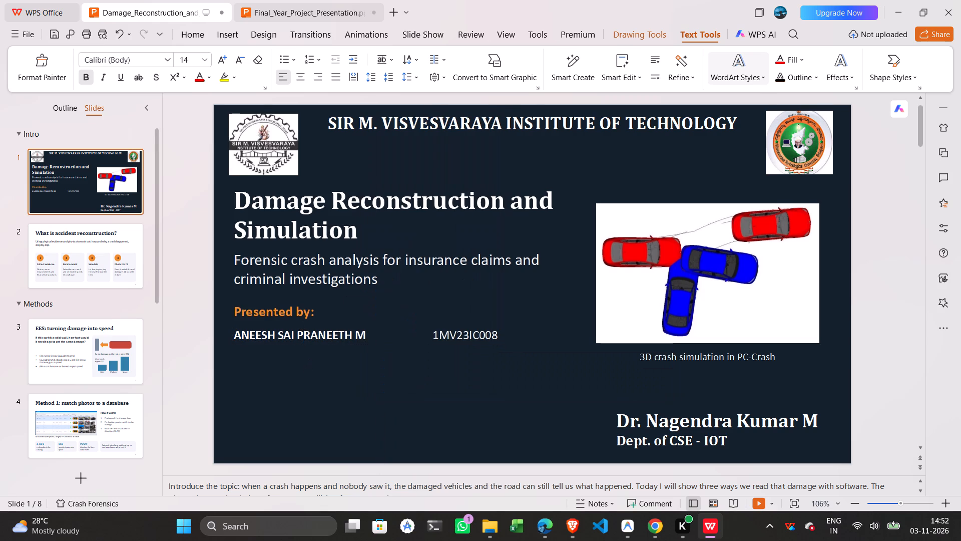
Reselect the presenter's name text box below the "Presented by:" label.
click(308, 339)
click(256, 333)
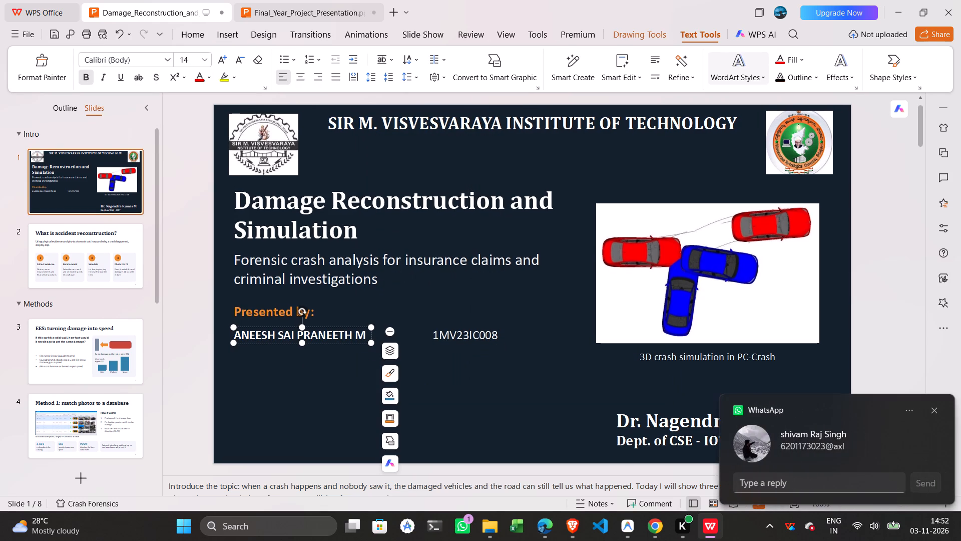
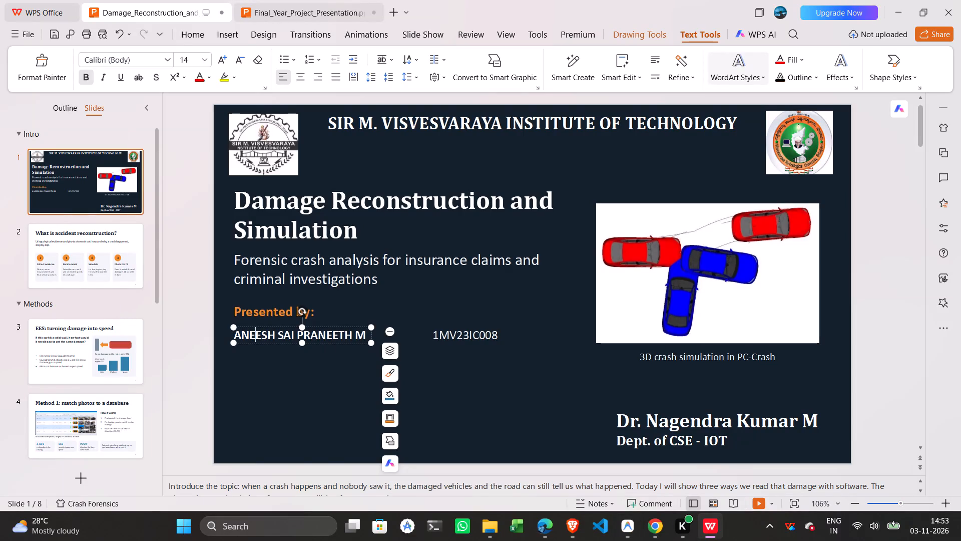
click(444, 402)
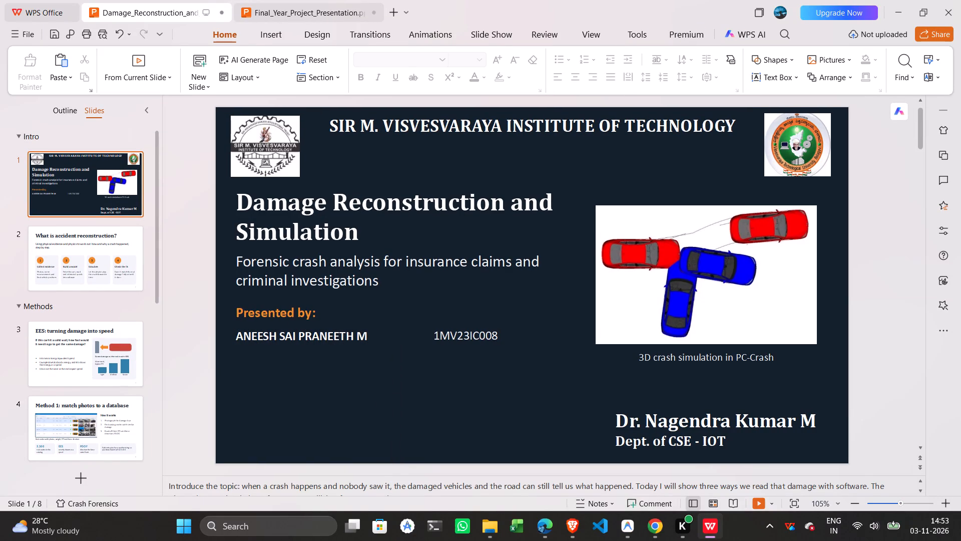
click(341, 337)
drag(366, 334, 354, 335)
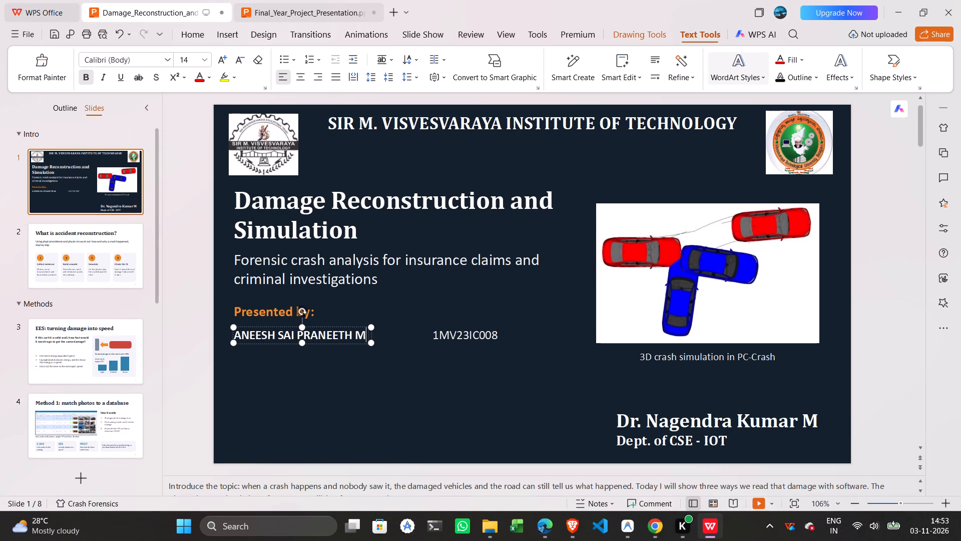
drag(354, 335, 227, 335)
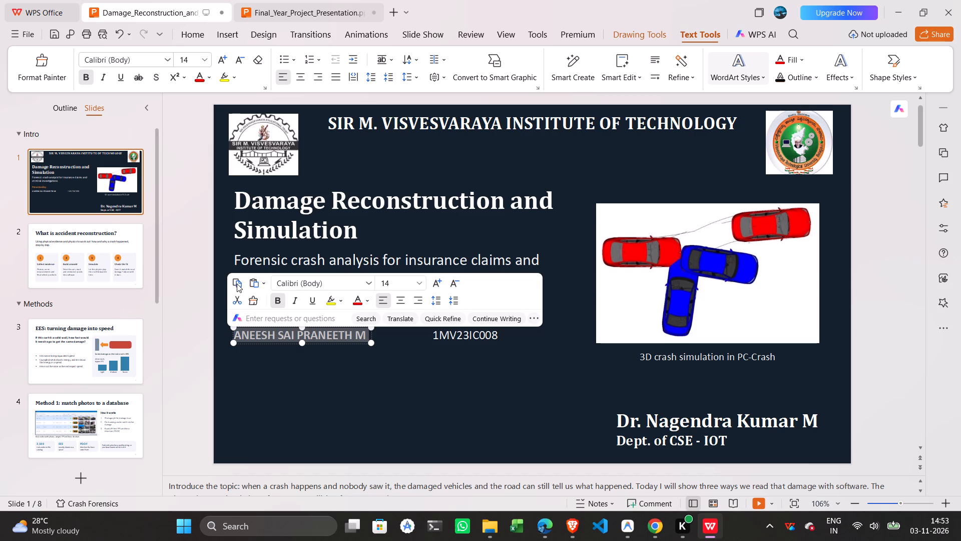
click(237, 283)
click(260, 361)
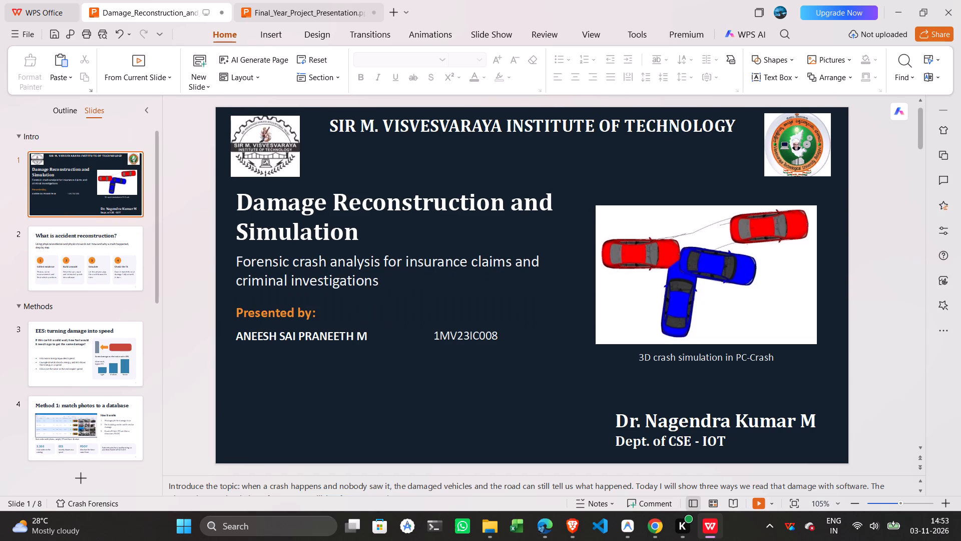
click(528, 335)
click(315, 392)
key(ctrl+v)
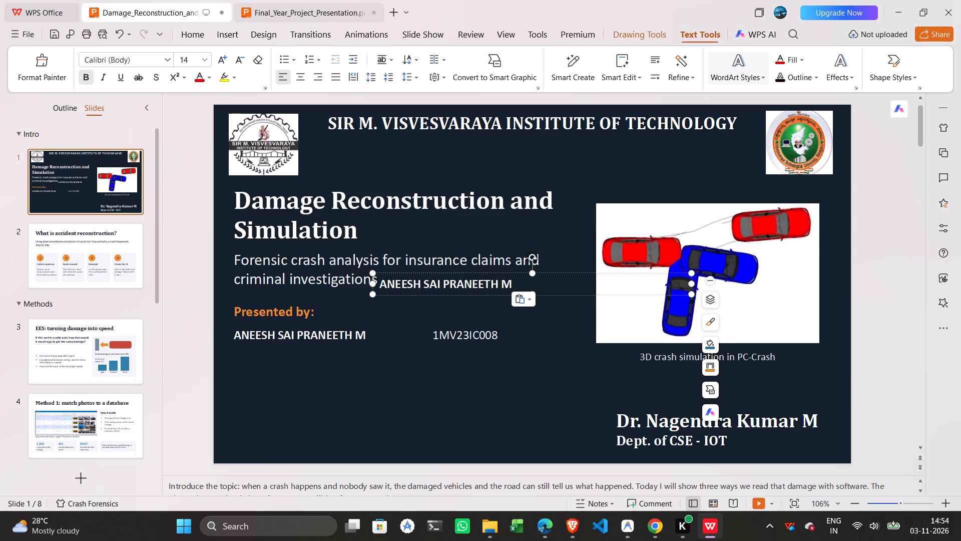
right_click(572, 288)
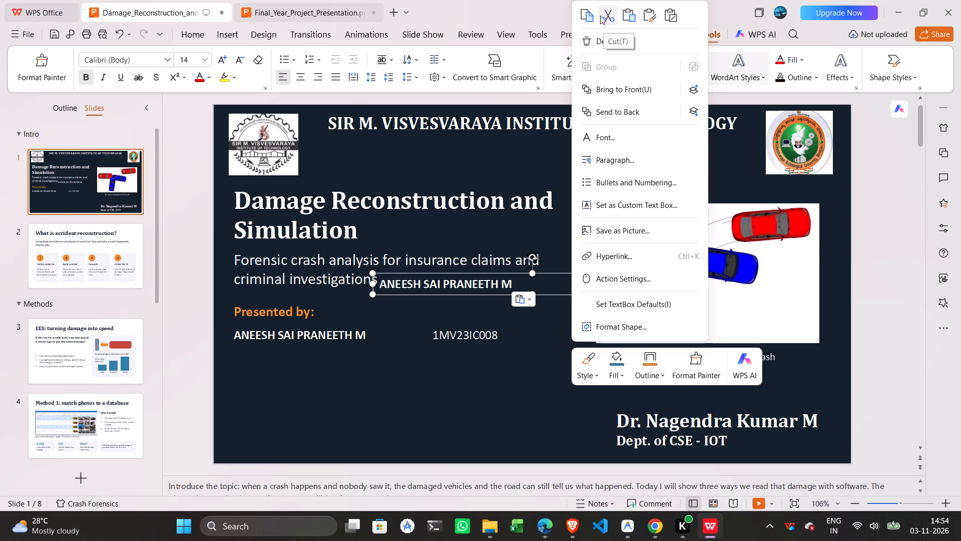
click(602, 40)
Cut the student number from its own box and paste it after the presenter's name, separated by two spaces.
click(483, 339)
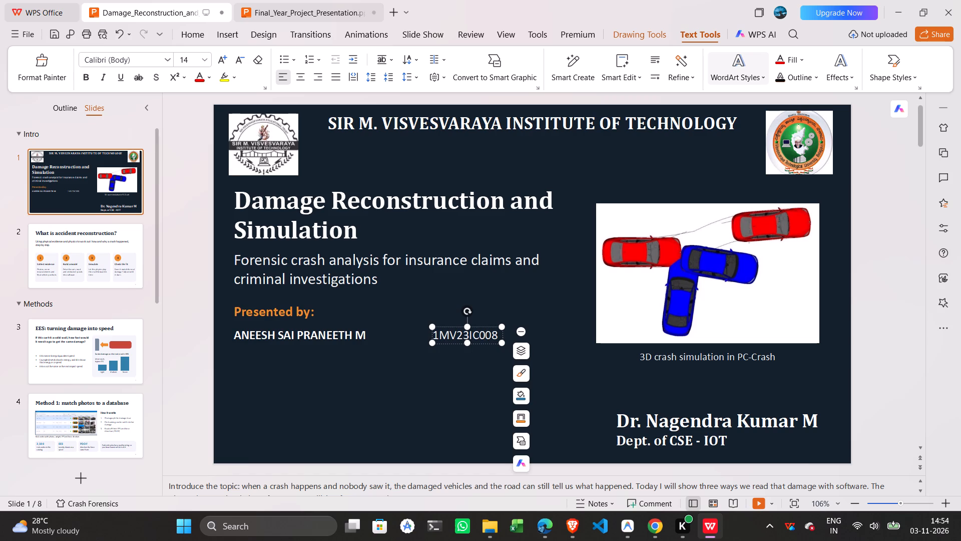
drag(496, 335, 435, 333)
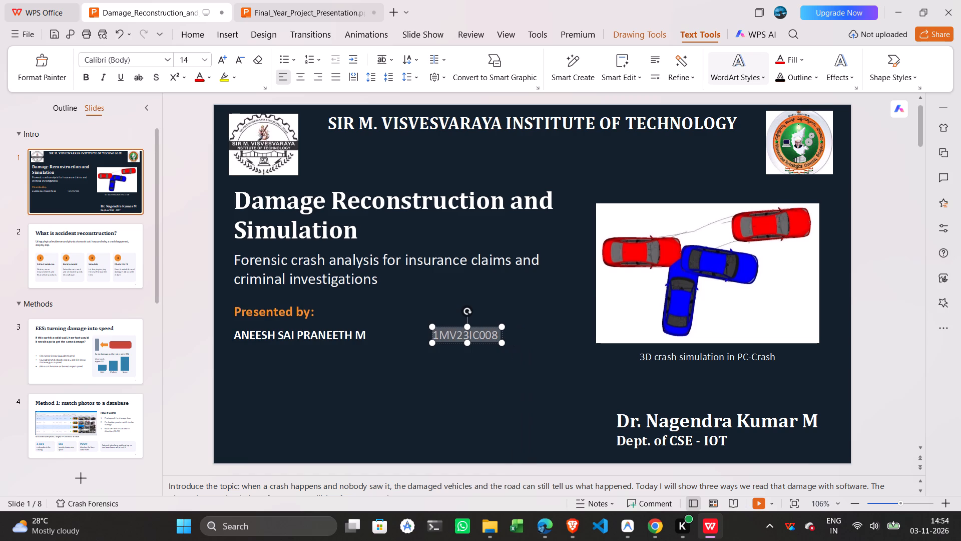
drag(435, 333, 434, 333)
click(447, 298)
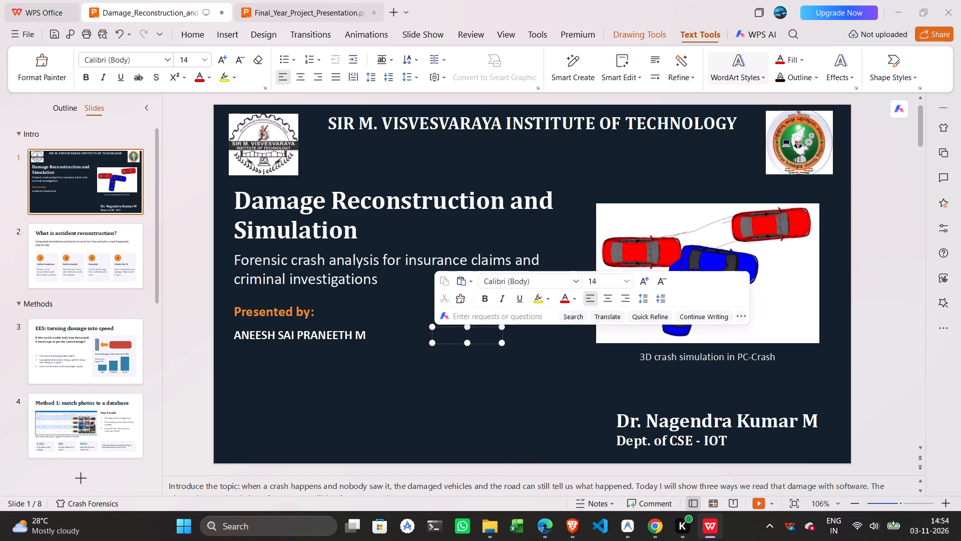
click(362, 332)
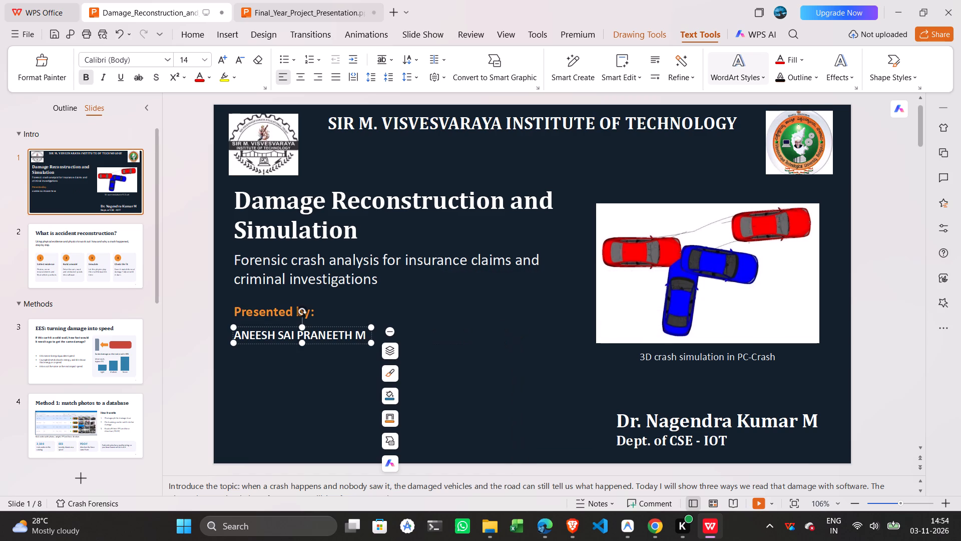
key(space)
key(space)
key(ctrl+v)
key(ctrl+space)
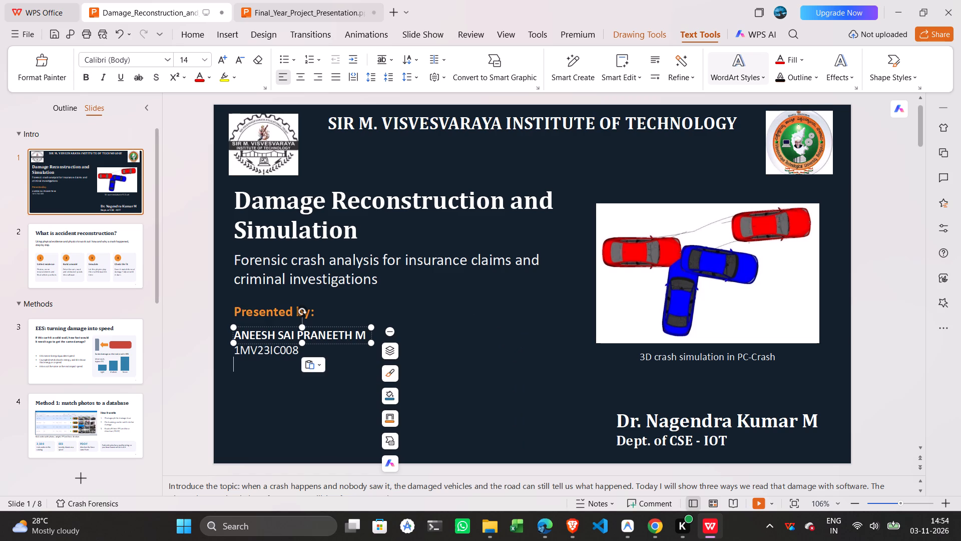
Enlarge the presenter's name box so the name and student number fit on one line.
drag(302, 343, 305, 362)
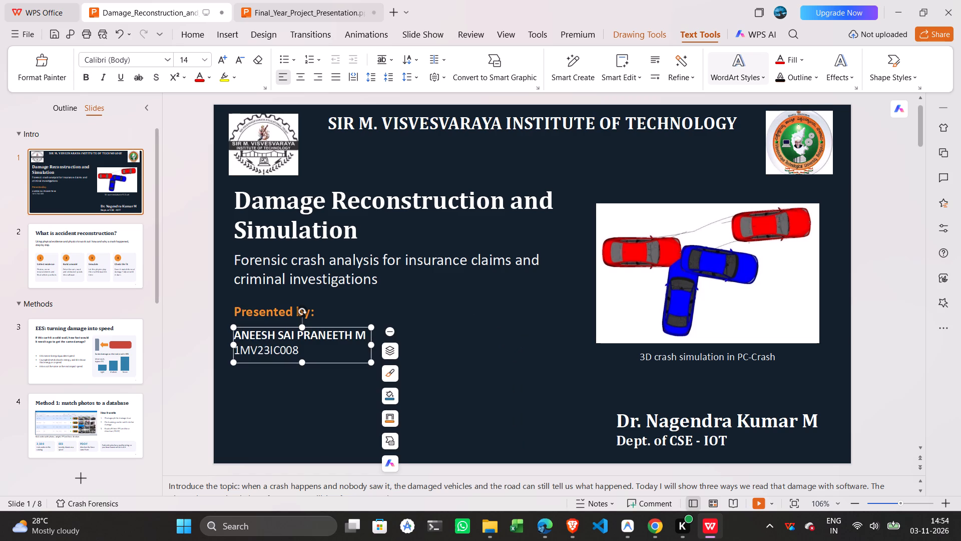
drag(371, 345, 464, 341)
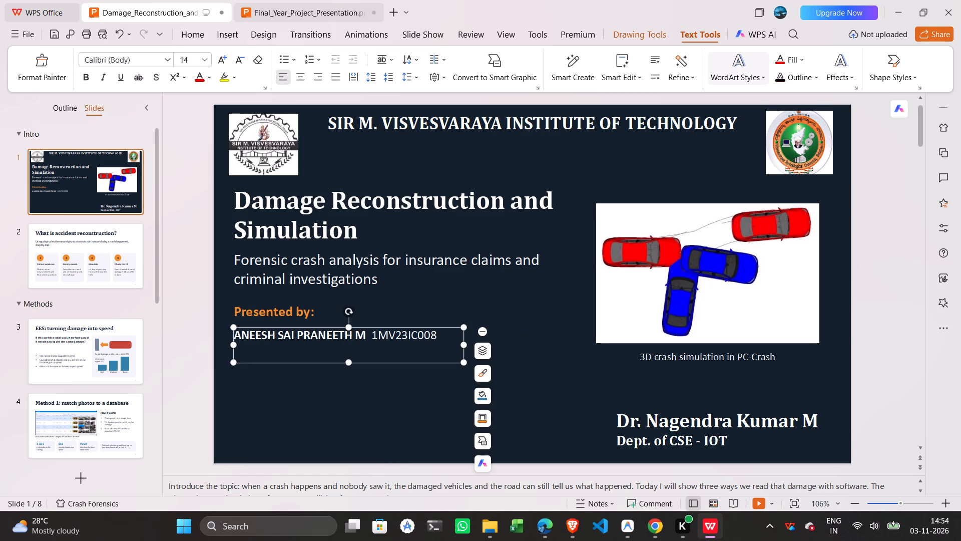
Insert a wide gap of spaces between the presenter's name and the student number.
click(367, 335)
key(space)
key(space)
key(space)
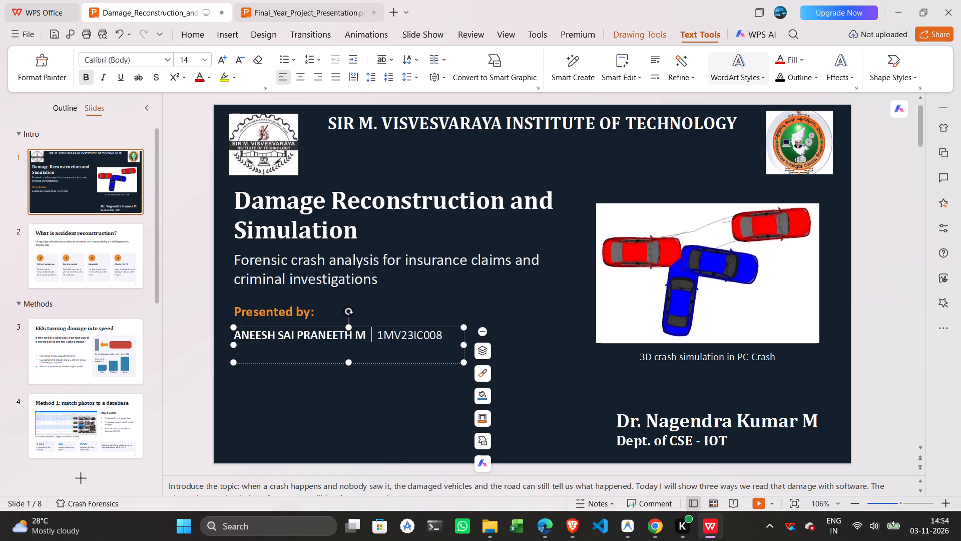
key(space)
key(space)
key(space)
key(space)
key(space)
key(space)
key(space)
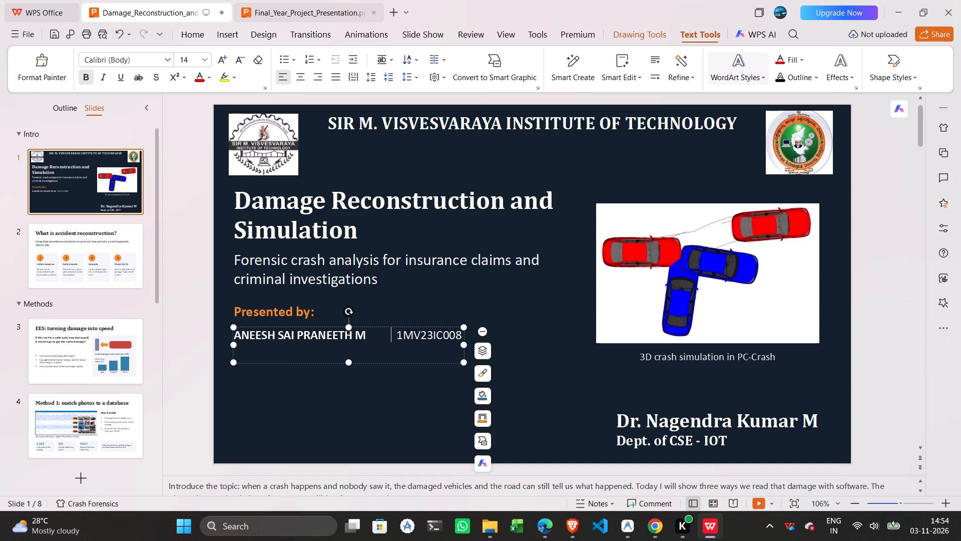
key(BackSpace)
Widen the combined name and number box slightly and reduce its height to fit closely around the single line.
drag(347, 363, 347, 361)
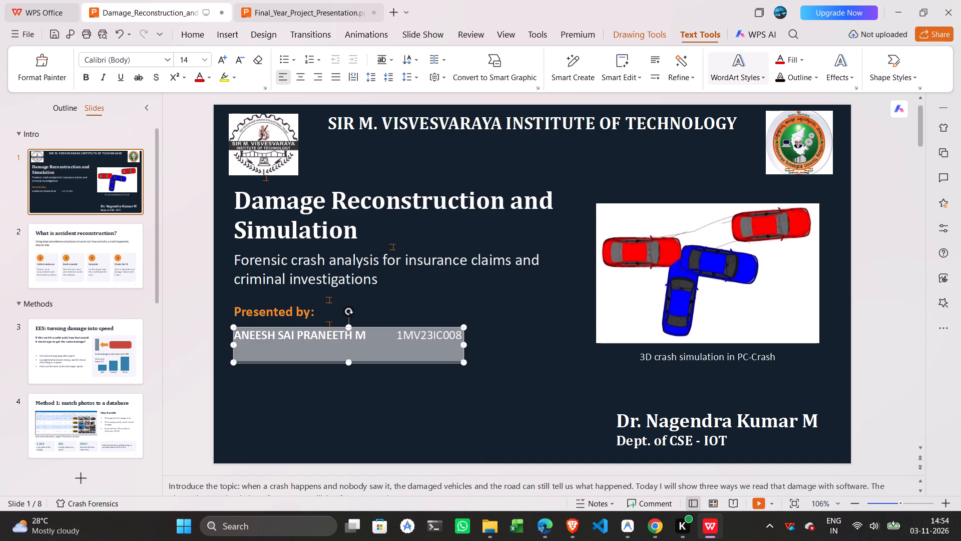
drag(347, 361, 348, 351)
drag(466, 340, 490, 340)
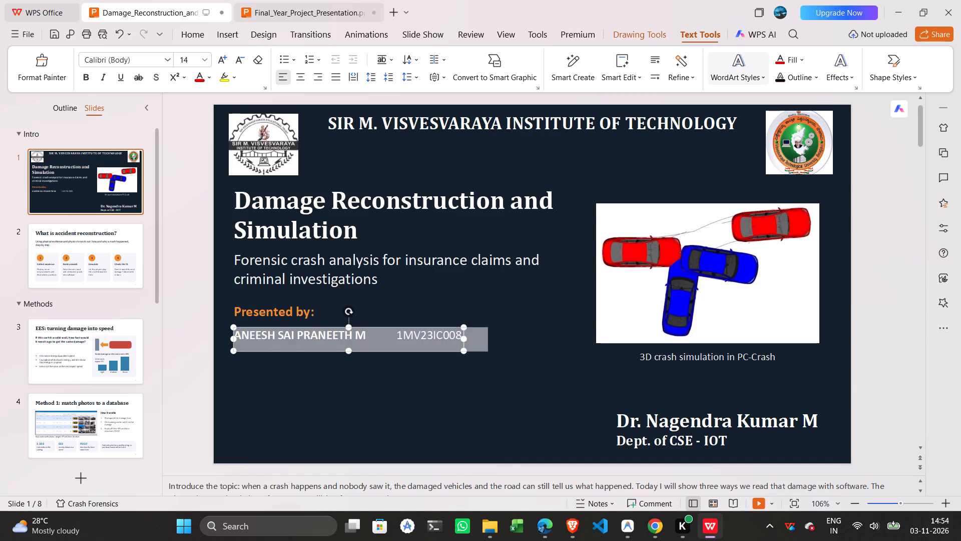
drag(362, 352, 362, 350)
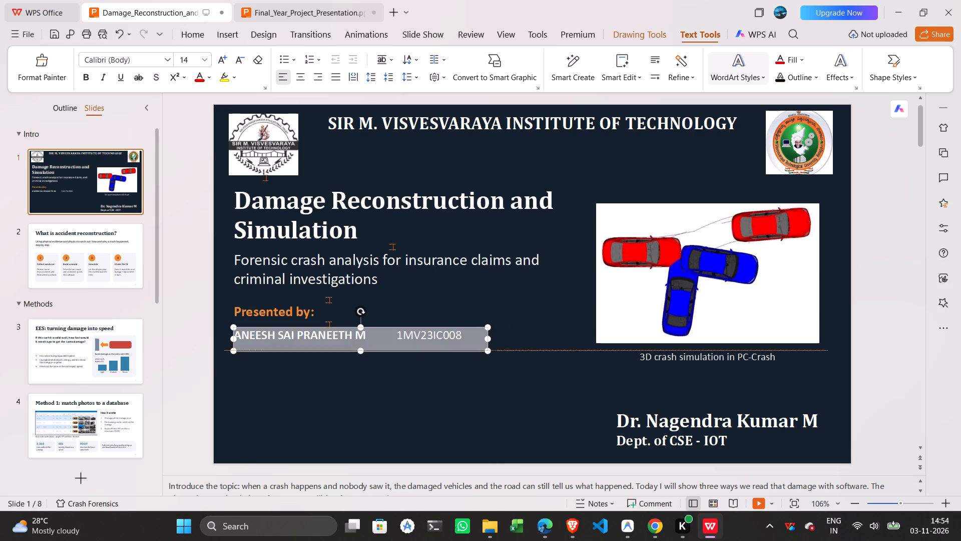
drag(362, 350, 363, 346)
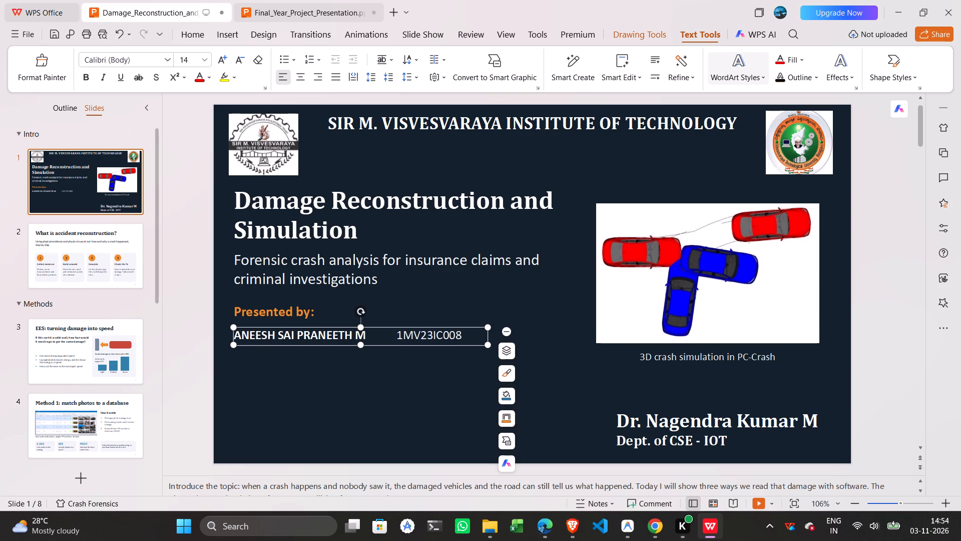
Remove the empty leftover text box overlapping the student number.
click(393, 334)
click(479, 337)
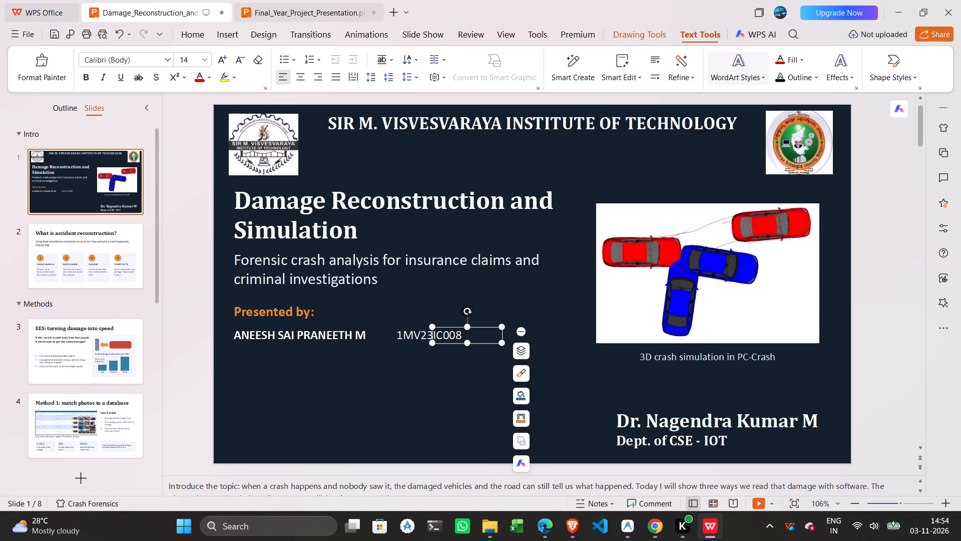
right_click(477, 333)
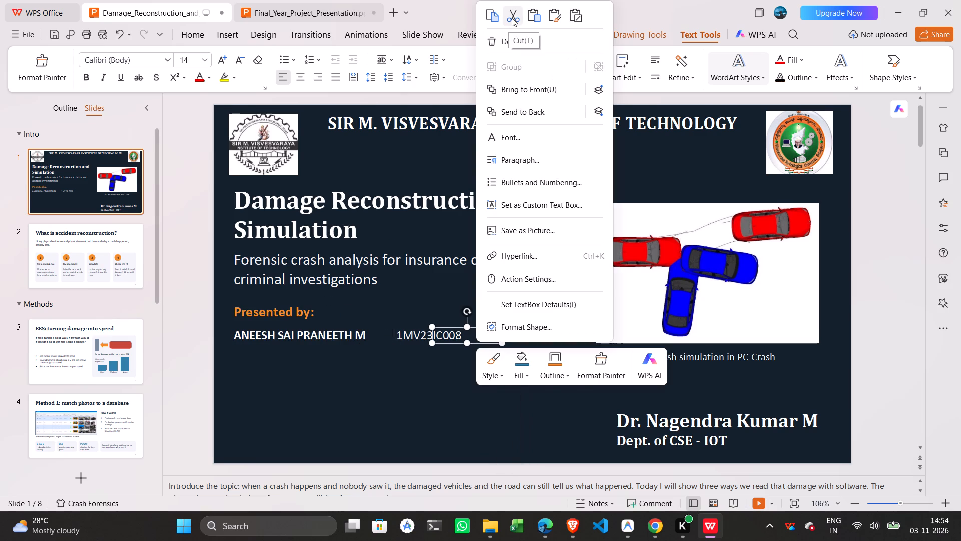
click(512, 18)
Add nine more spaces before the student number so it sits near the end of the presenter's box.
click(436, 330)
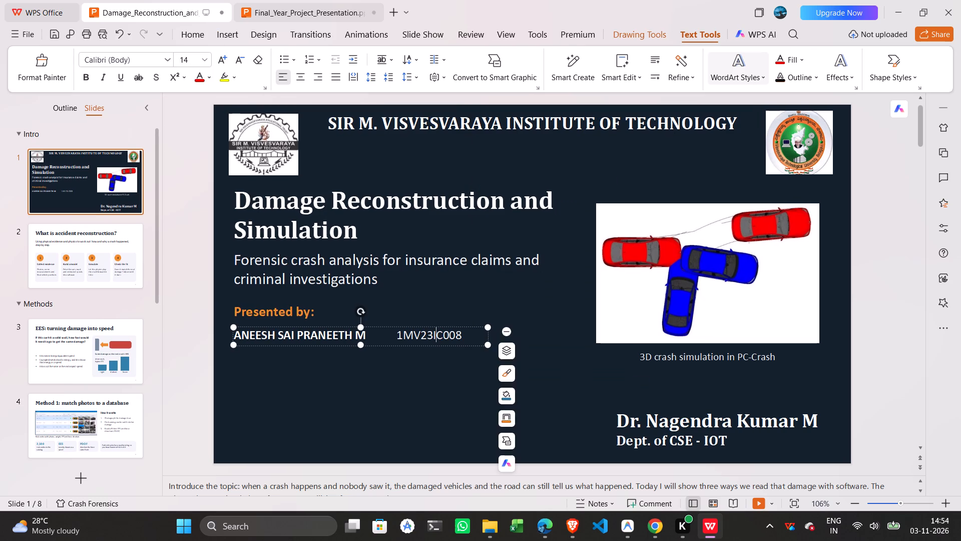
click(397, 334)
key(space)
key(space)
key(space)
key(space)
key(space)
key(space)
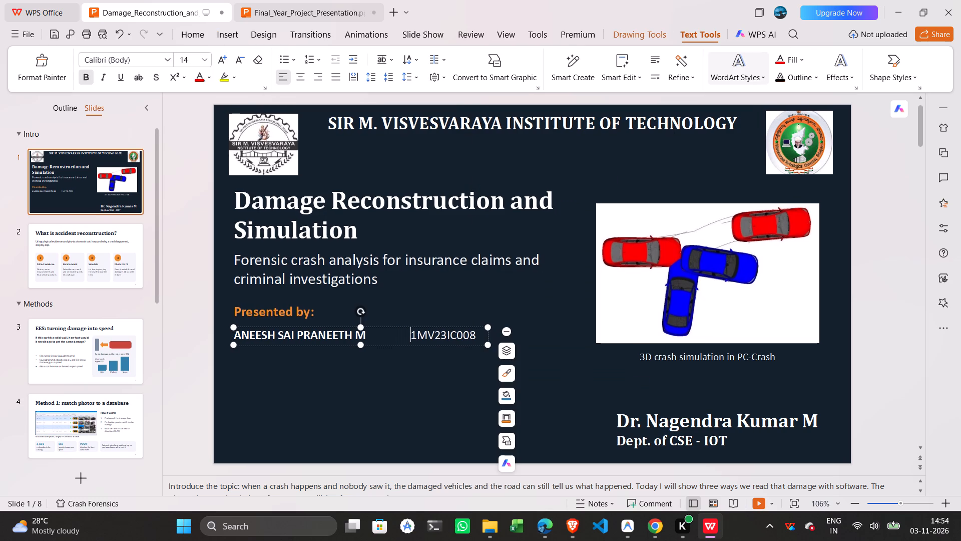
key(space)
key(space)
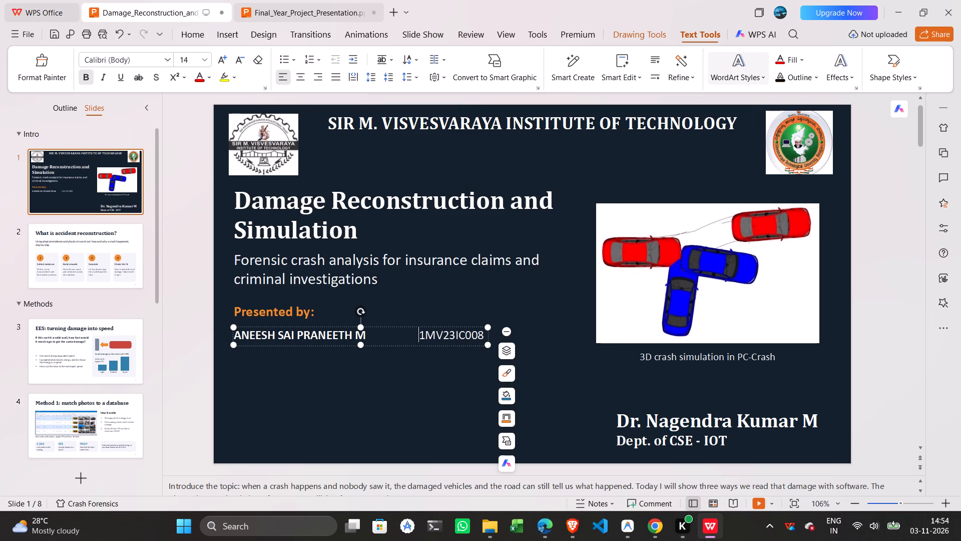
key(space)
right_click(396, 333)
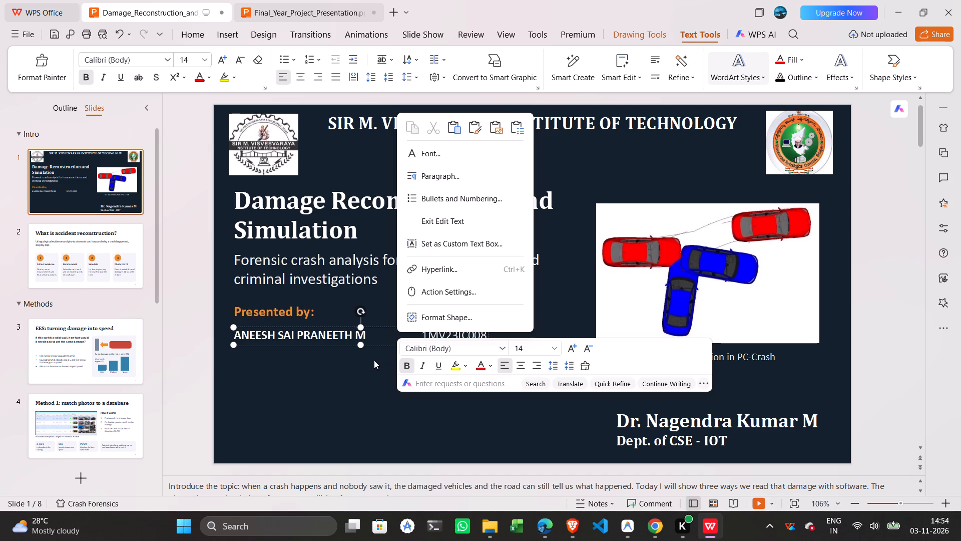
click(373, 360)
Copy the full line with the presenter's name and student number and paste it as a separate text box.
click(307, 339)
click(240, 335)
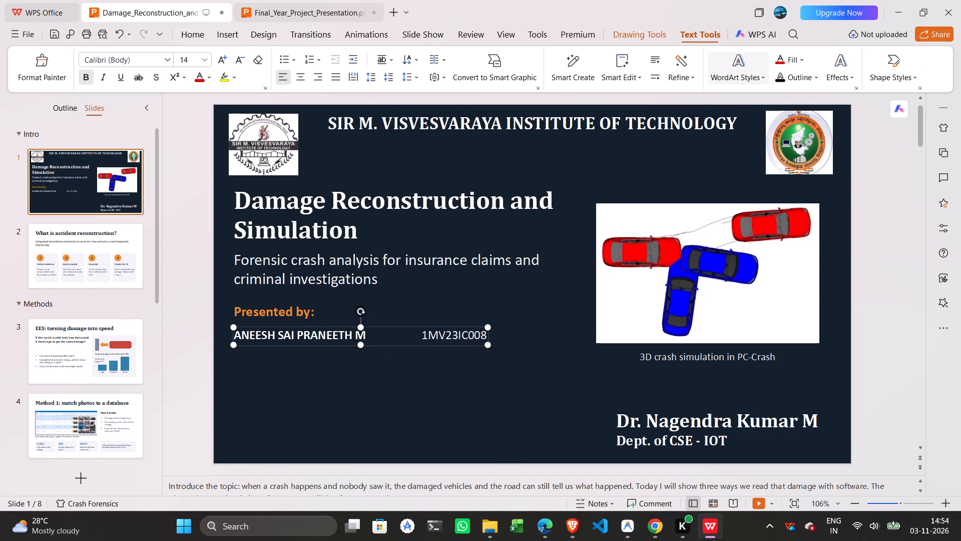
drag(236, 335, 495, 340)
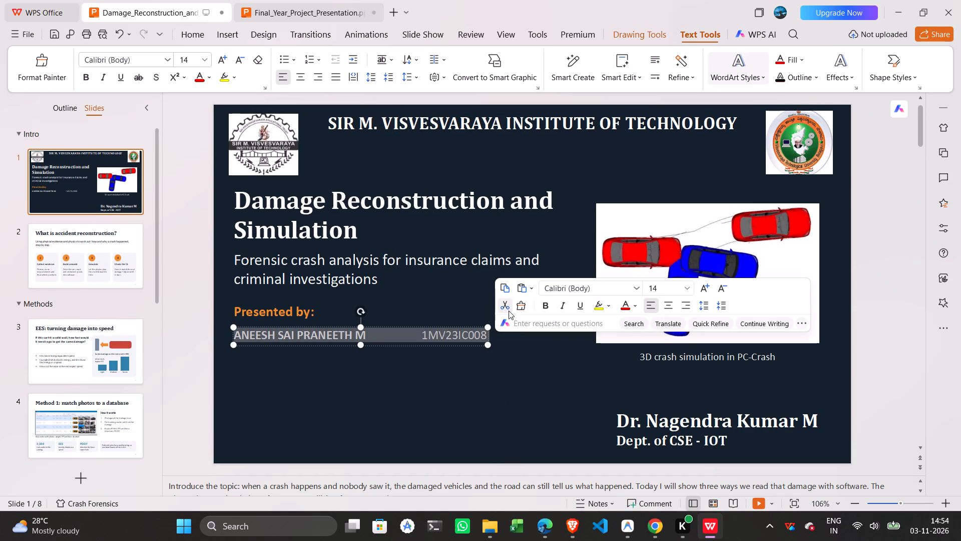
click(506, 288)
click(469, 385)
click(307, 368)
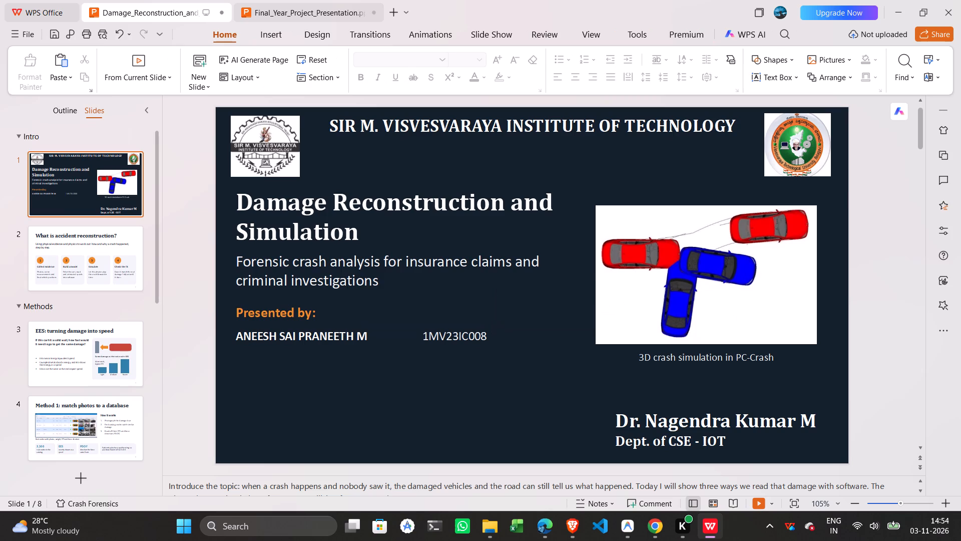
key(ctrl+v)
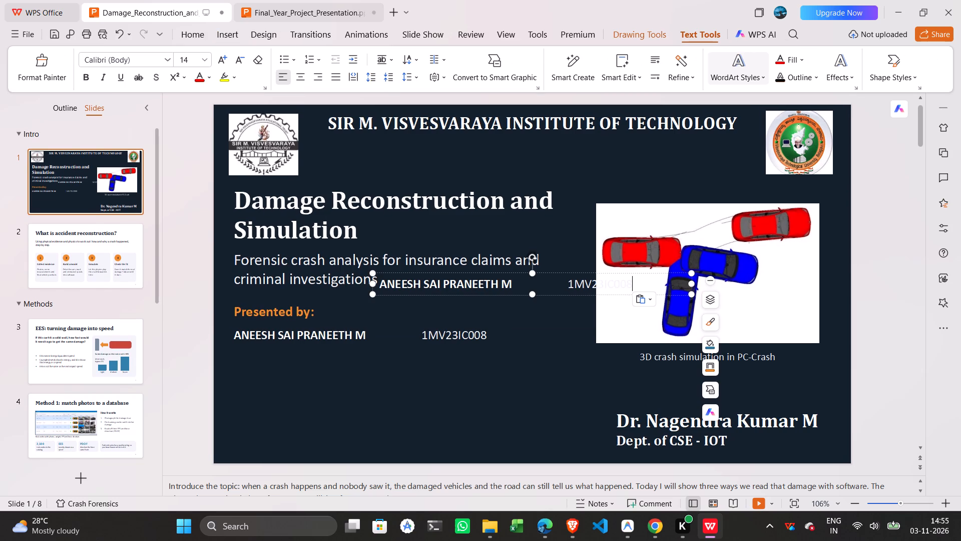
Move the pasted name and number box directly below the first presenter row, with the left edges of both boxes aligned.
drag(568, 291, 563, 300)
click(560, 322)
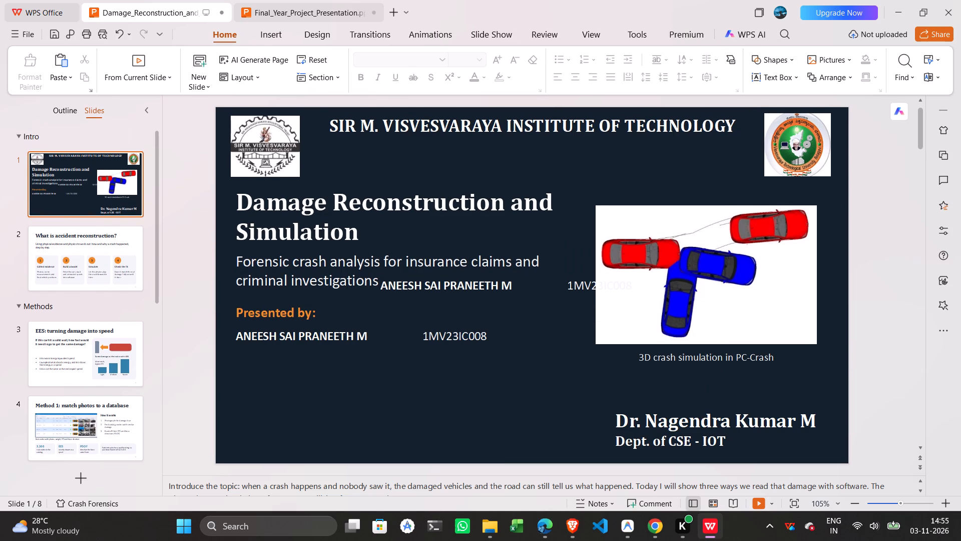
click(559, 288)
drag(664, 284, 512, 367)
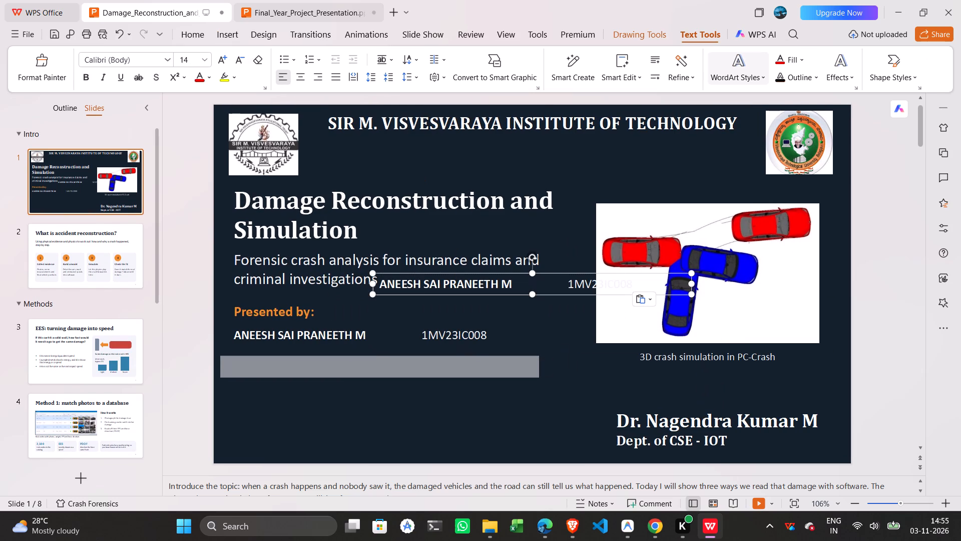
drag(512, 367, 525, 361)
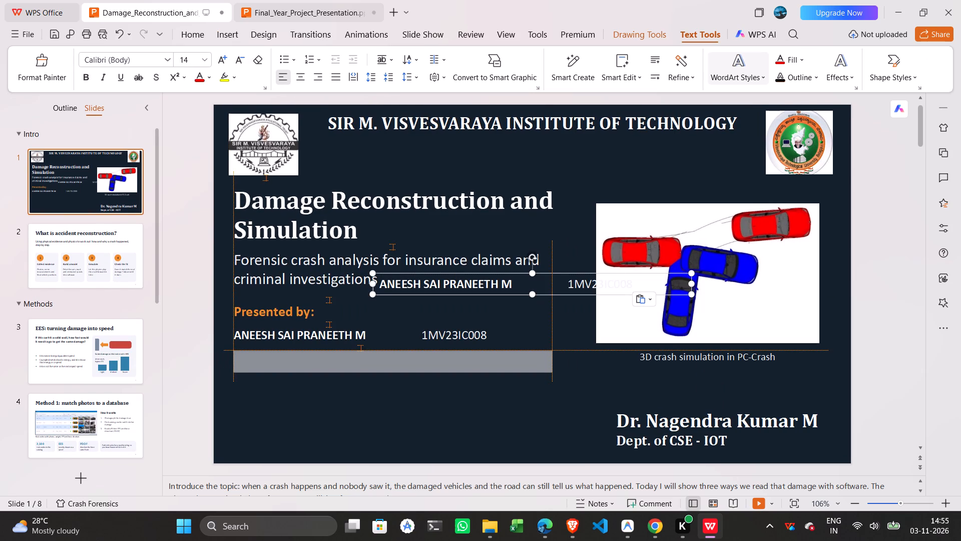
drag(525, 361, 526, 361)
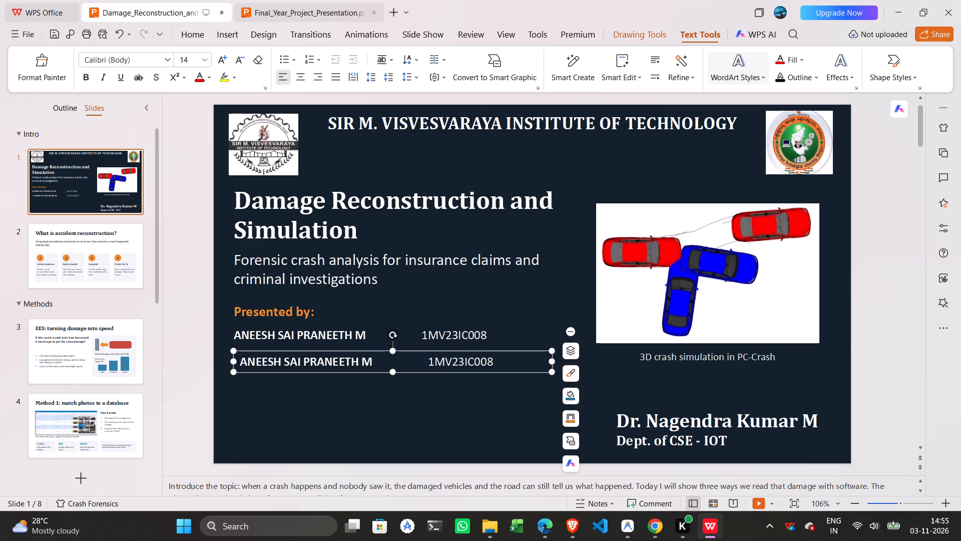
Shift the second presenter's text box slightly left so its name lines up under the first presenter's name.
click(240, 361)
click(241, 362)
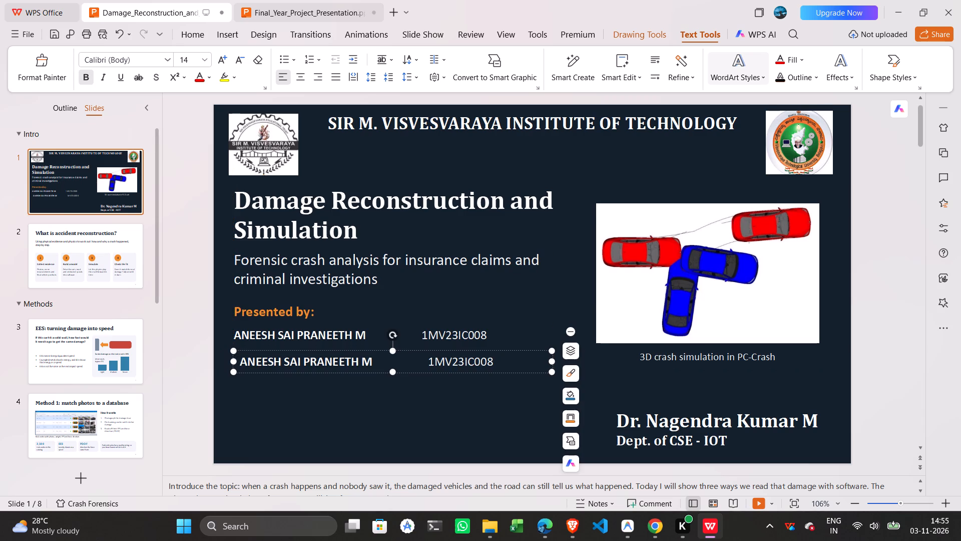
key(BackSpace)
key(BackSpace)
click(405, 405)
click(416, 362)
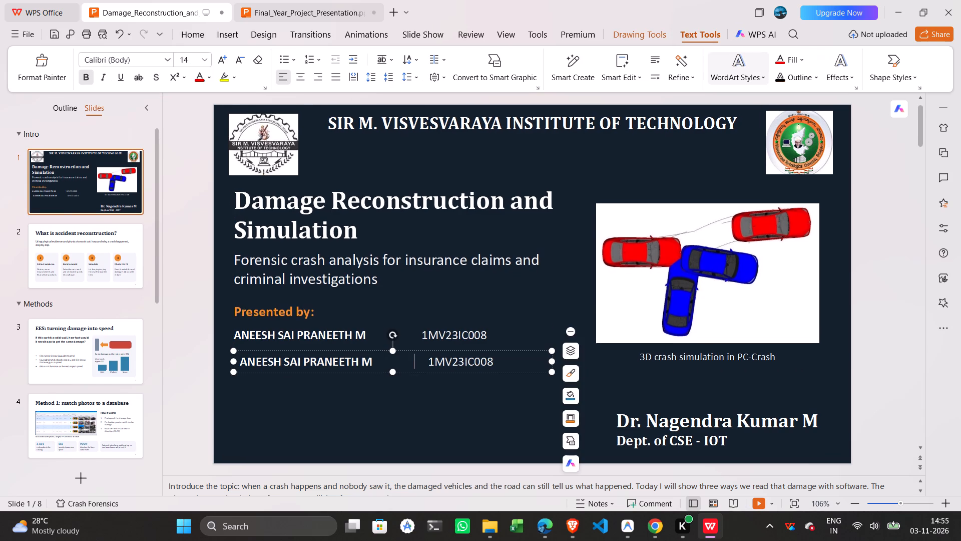
drag(422, 370, 417, 373)
Change the last digit of the student number in the second presenter row to 9.
click(491, 362)
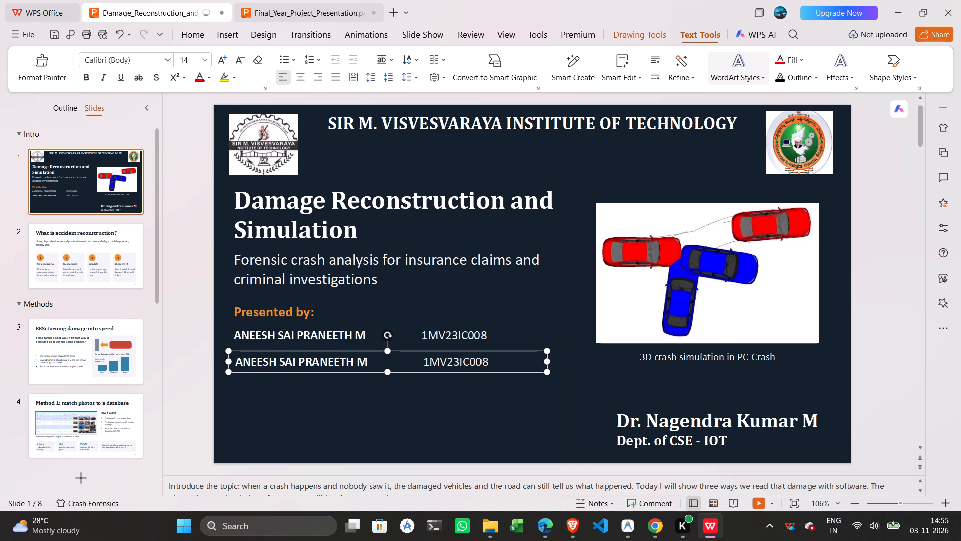
click(471, 364)
click(485, 364)
click(488, 364)
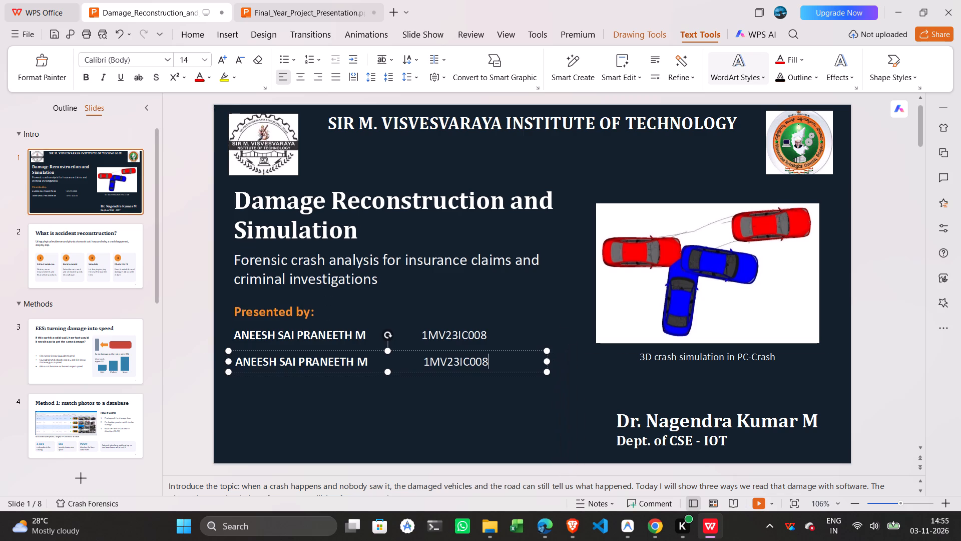
key(BackSpace)
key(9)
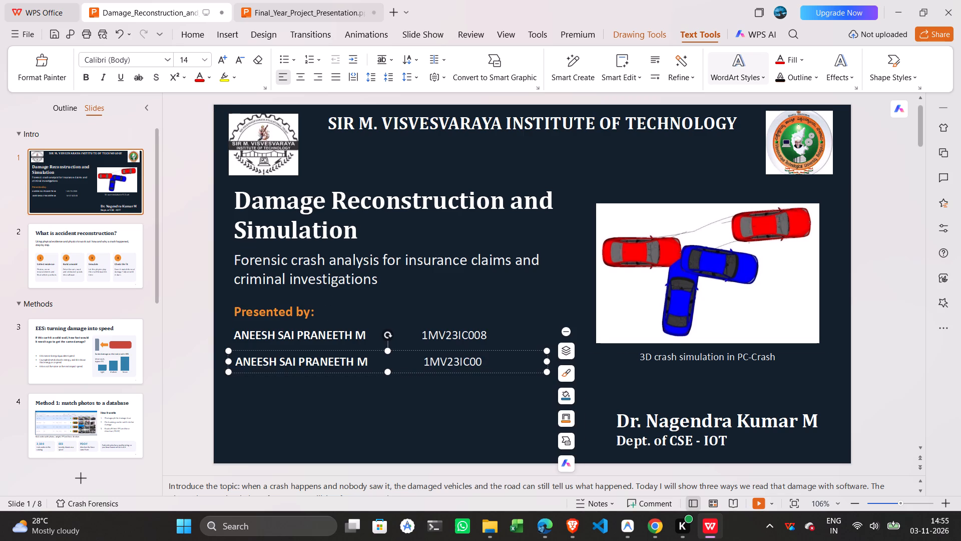
Replace the copied name in the second row with the second presenter's full name in capital letters.
click(368, 363)
key(BackSpace)
key(BackSpace)
key(BackSpace)
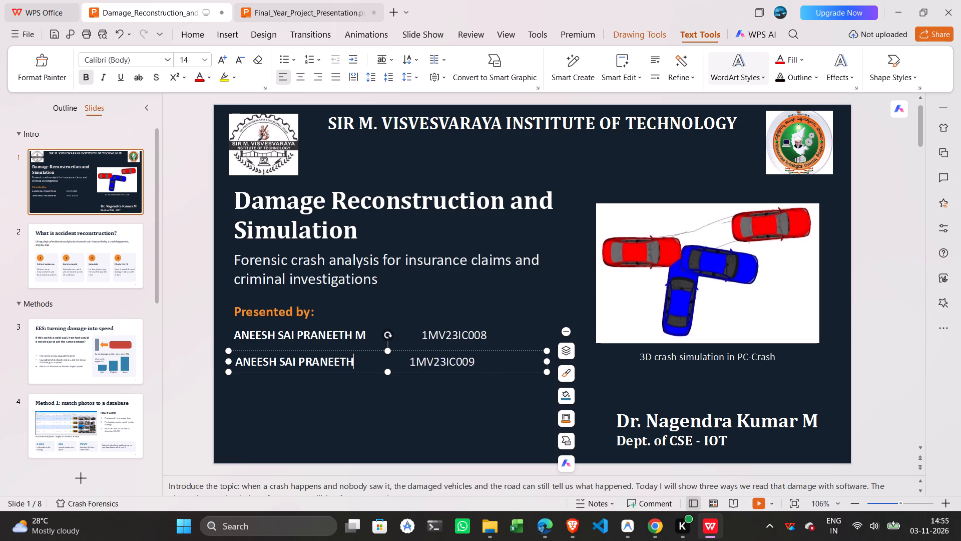
key(BackSpace)
key(BackSpace)
key(BackSpace)
key(BackSpace)
key(BackSpace)
key(BackSpace)
key(BackSpace)
key(BackSpace)
key(BackSpace)
key(BackSpace)
key(BackSpace)
key(BackSpace)
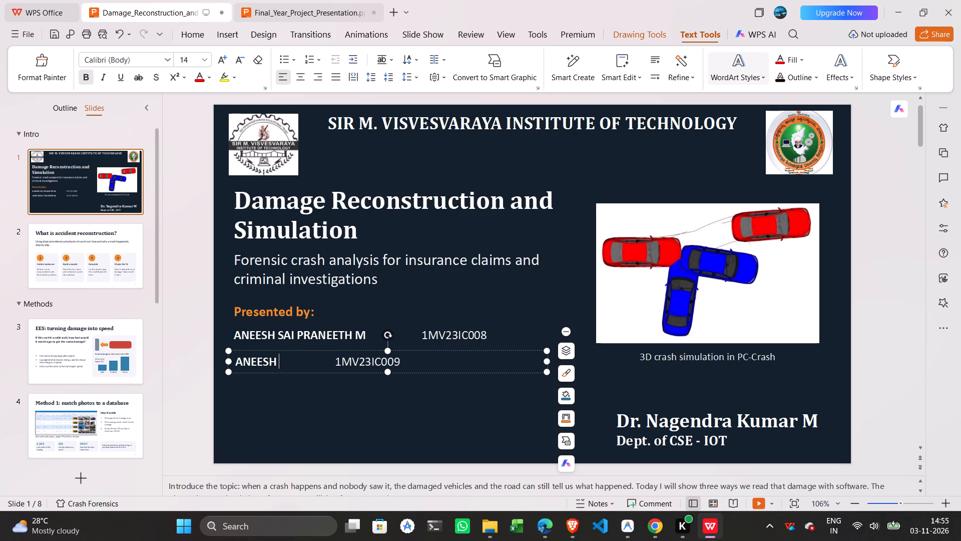
key(BackSpace)
key(BackSpace)
key(BackSpace)
key(BackSpace)
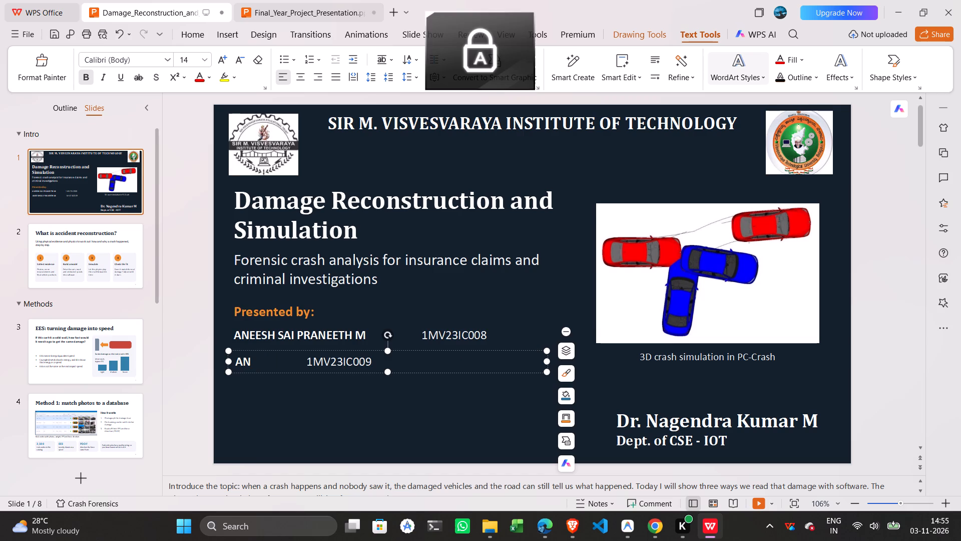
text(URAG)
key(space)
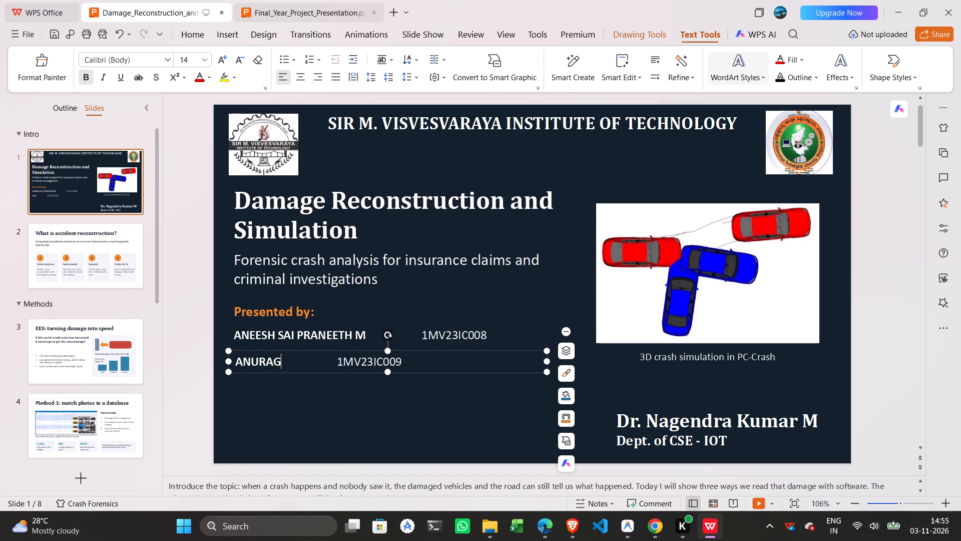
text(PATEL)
Insert 19 spaces after the second presenter's name so the student number lines up under the first row's number.
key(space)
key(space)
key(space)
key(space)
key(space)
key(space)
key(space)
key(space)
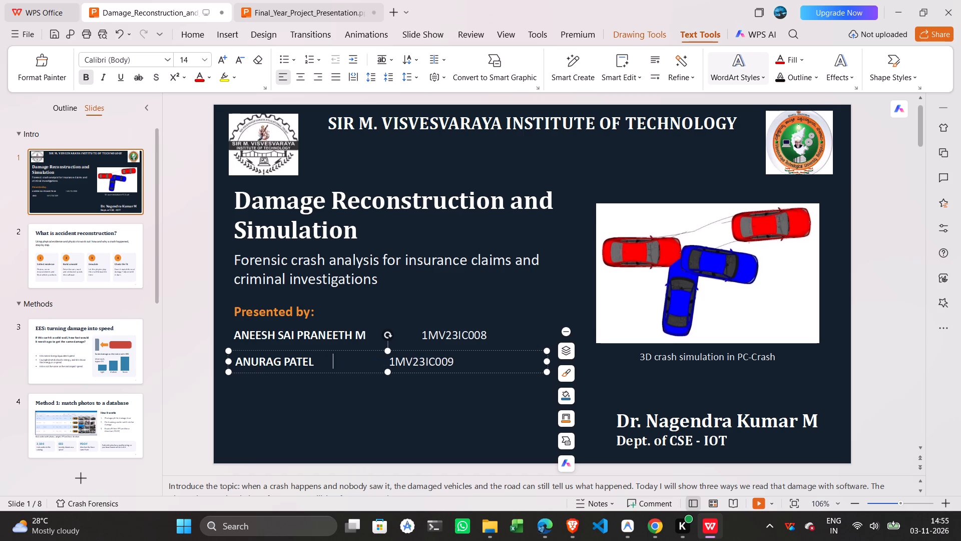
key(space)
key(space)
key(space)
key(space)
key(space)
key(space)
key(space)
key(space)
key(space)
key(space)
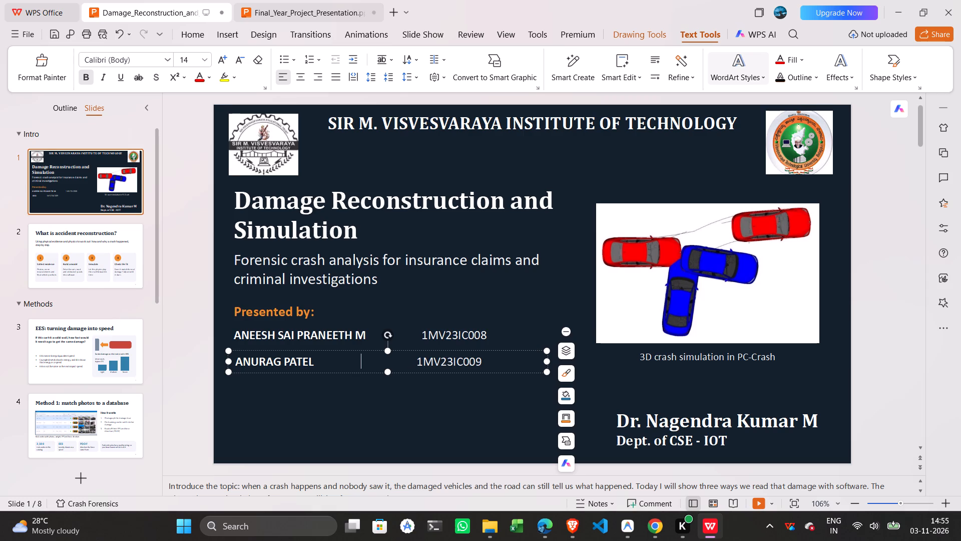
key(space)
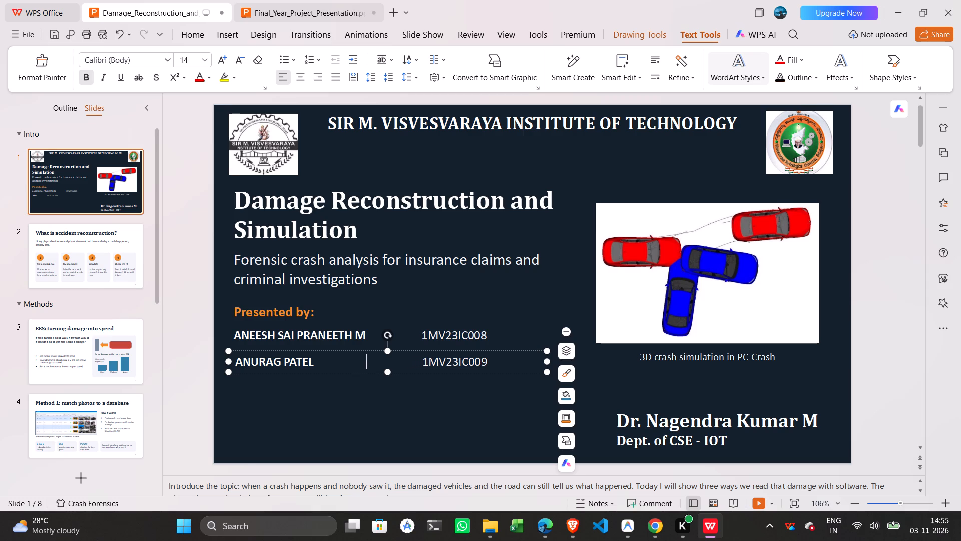
Narrow the second presenter's text box from its right edge to end just past the student number, keeping the row on one line.
drag(546, 361, 491, 360)
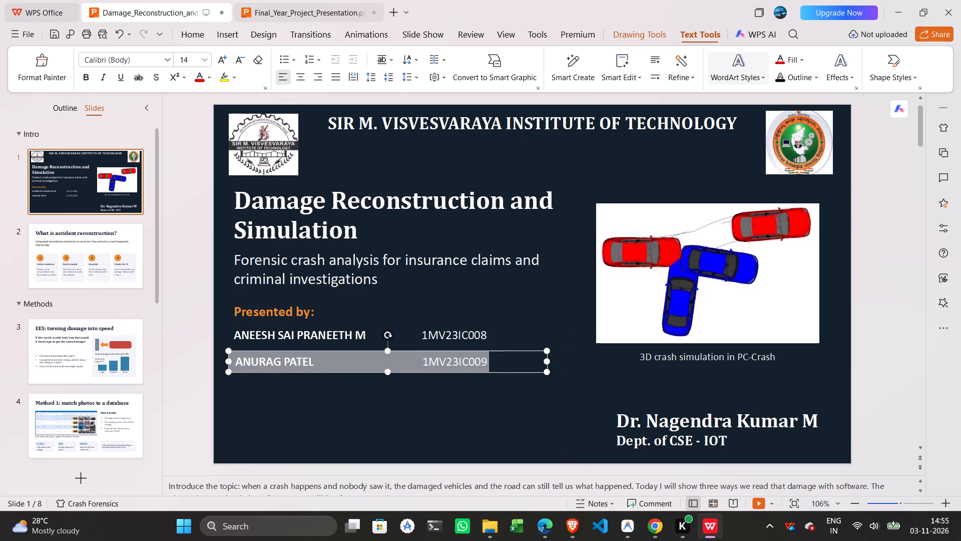
drag(491, 360, 490, 361)
drag(489, 369, 490, 369)
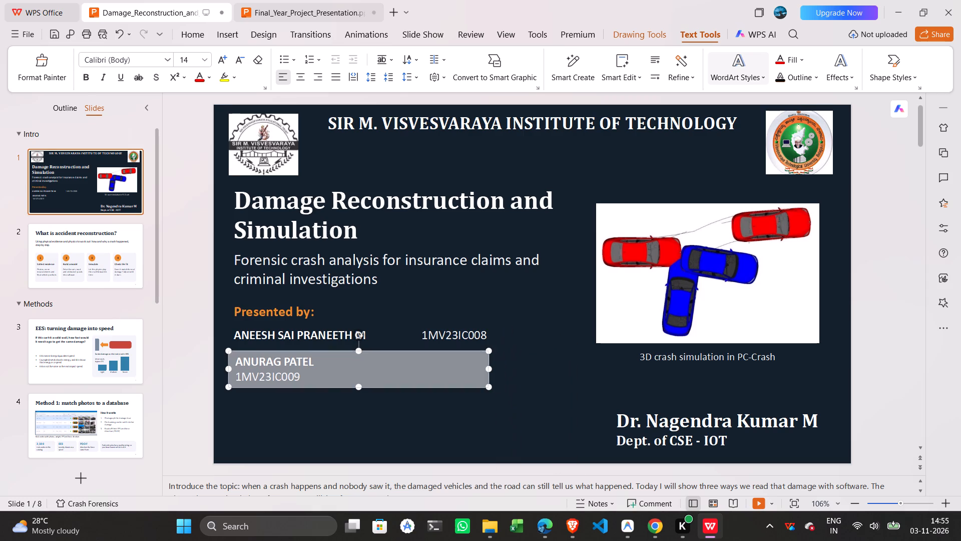
drag(490, 369, 557, 369)
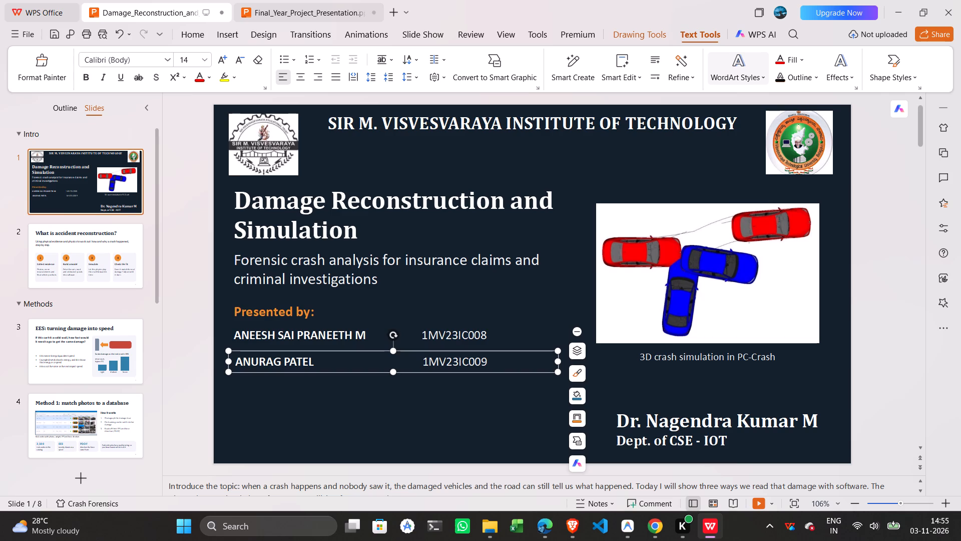
click(494, 402)
click(381, 331)
click(402, 360)
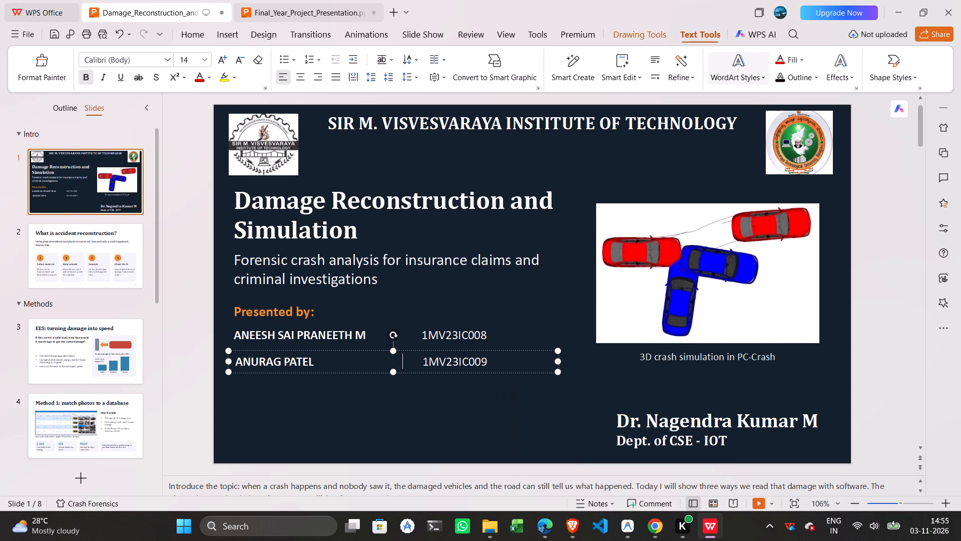
drag(557, 362, 512, 357)
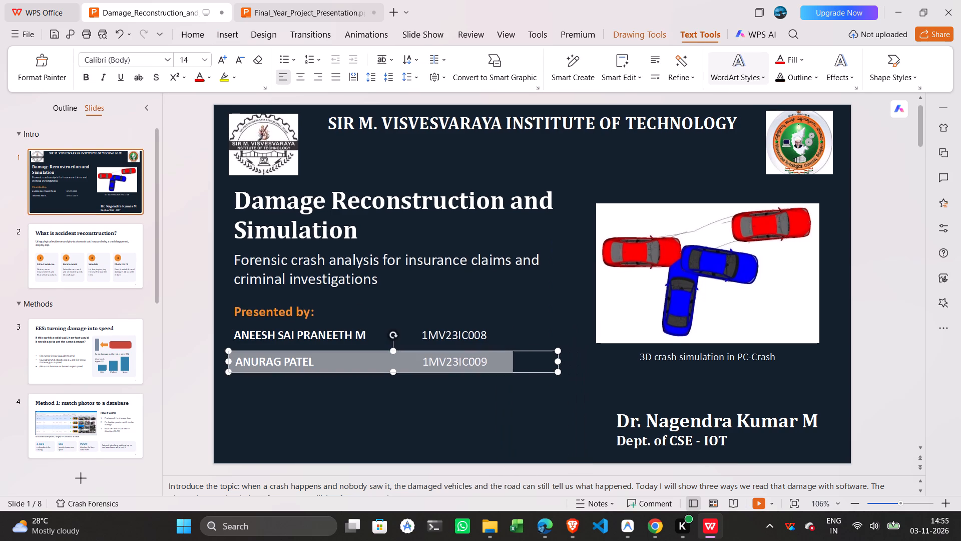
drag(512, 357, 494, 359)
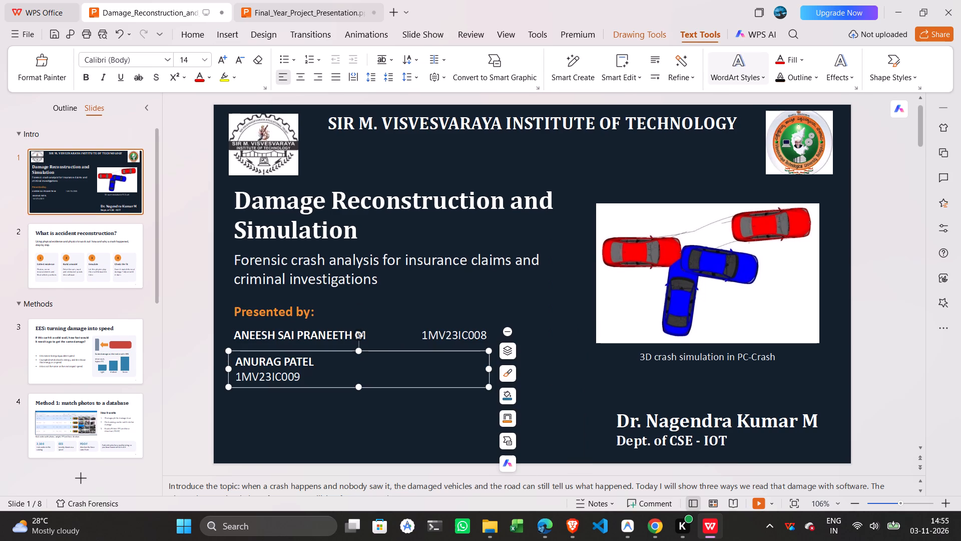
drag(489, 369, 535, 363)
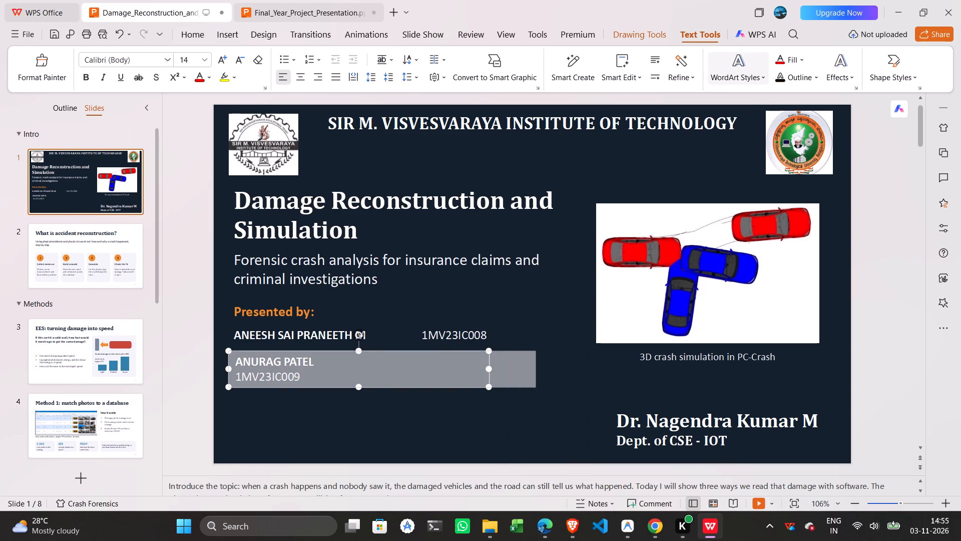
drag(536, 373, 511, 374)
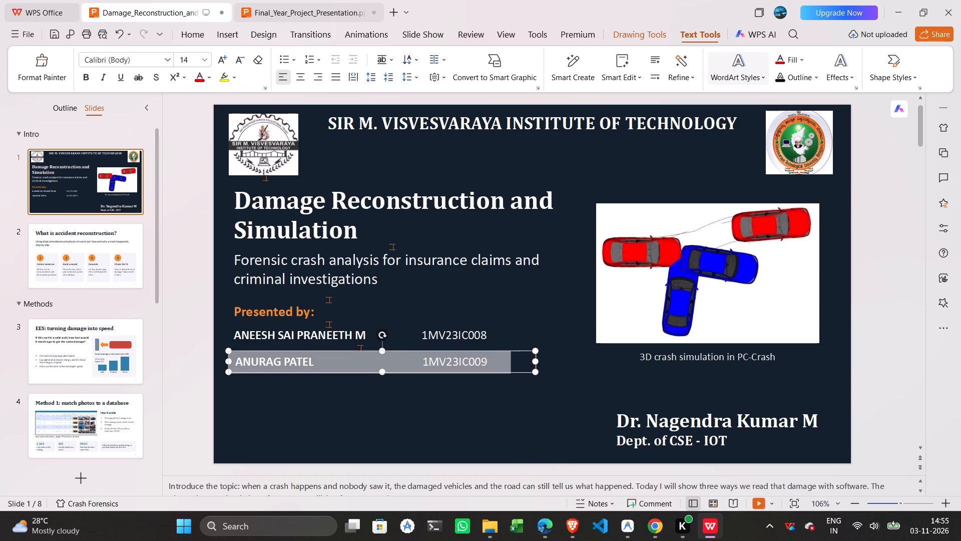
drag(511, 374, 496, 375)
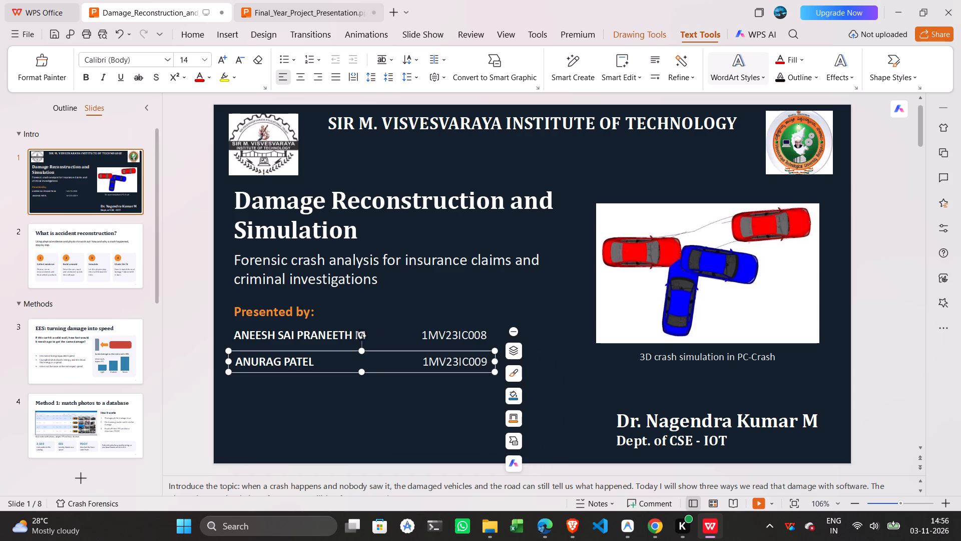
Copy the second row's full name and student number line and paste it as a separate text box.
right_click(389, 362)
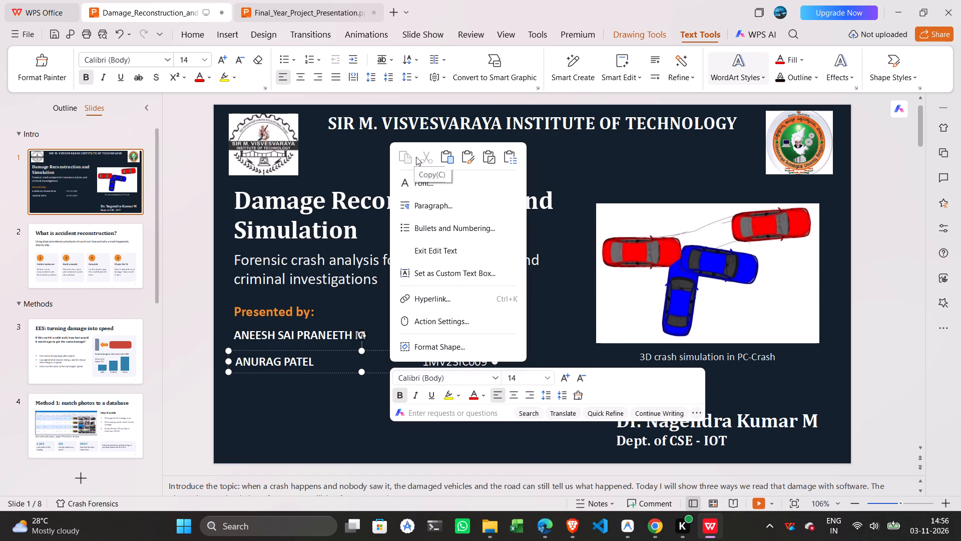
click(326, 354)
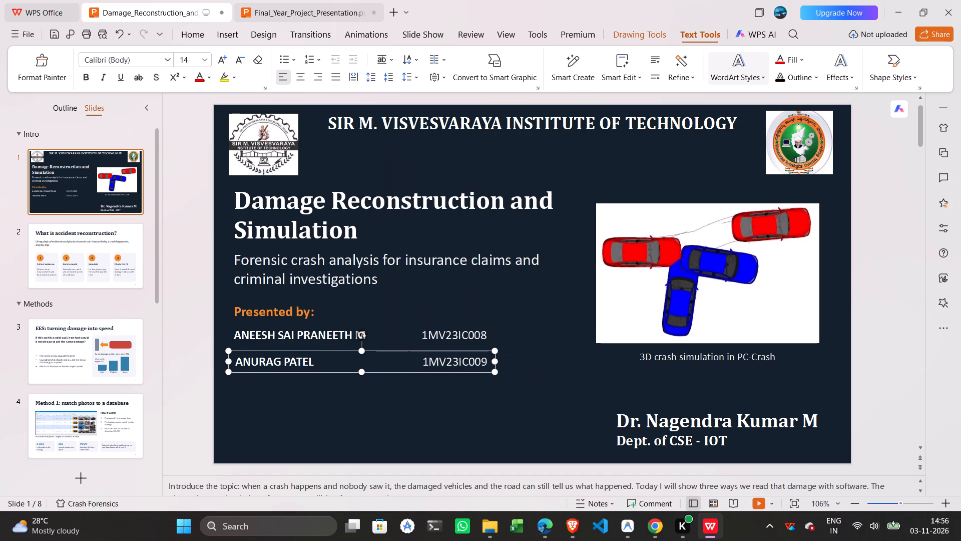
click(477, 363)
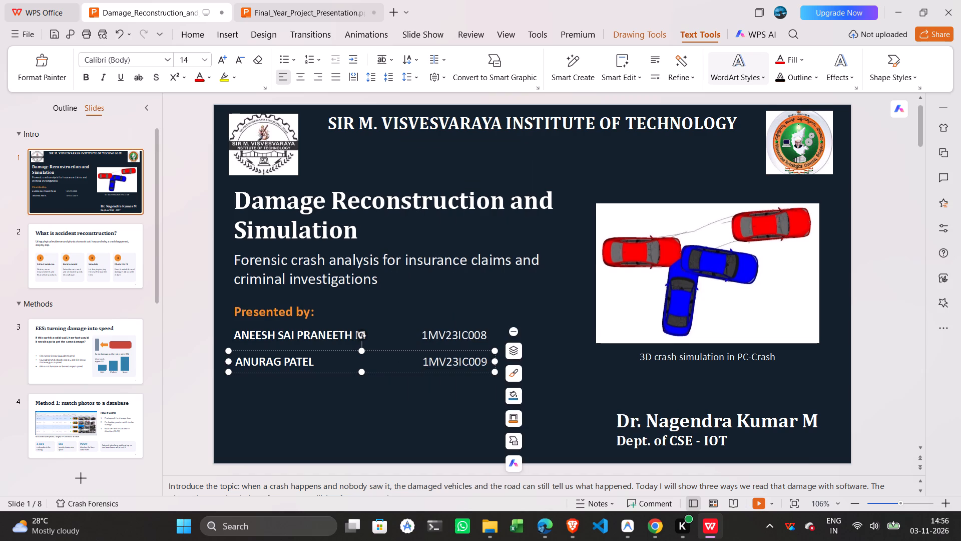
drag(487, 362, 229, 362)
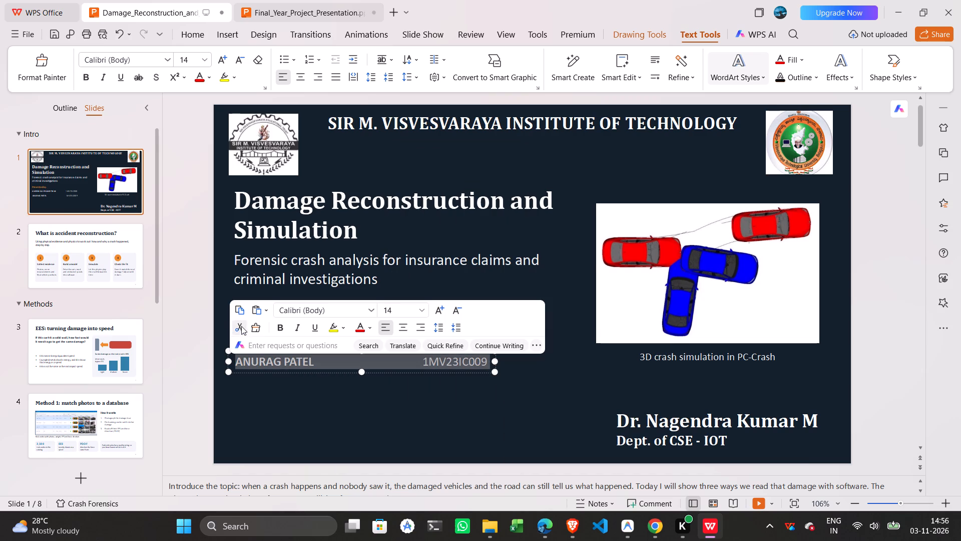
click(239, 307)
click(253, 395)
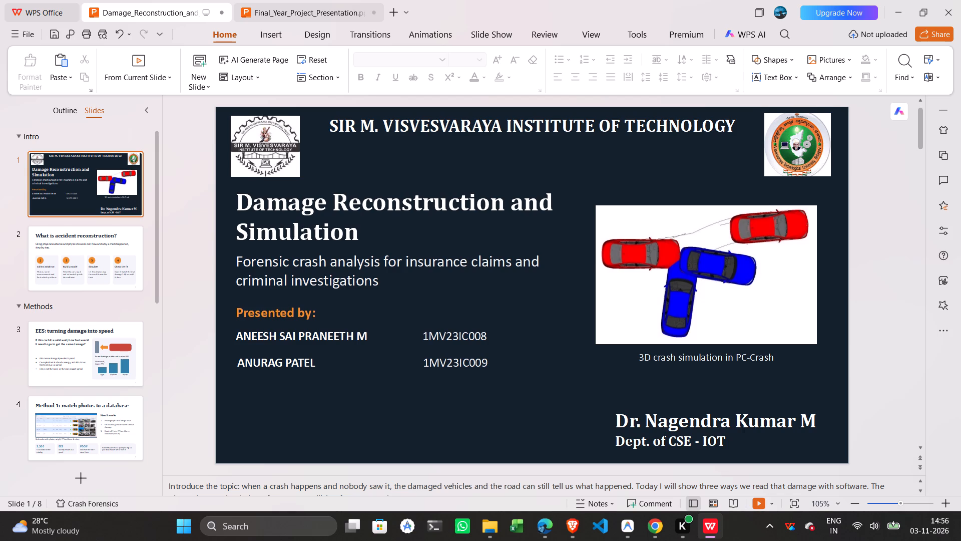
click(303, 360)
click(298, 400)
key(ctrl+v)
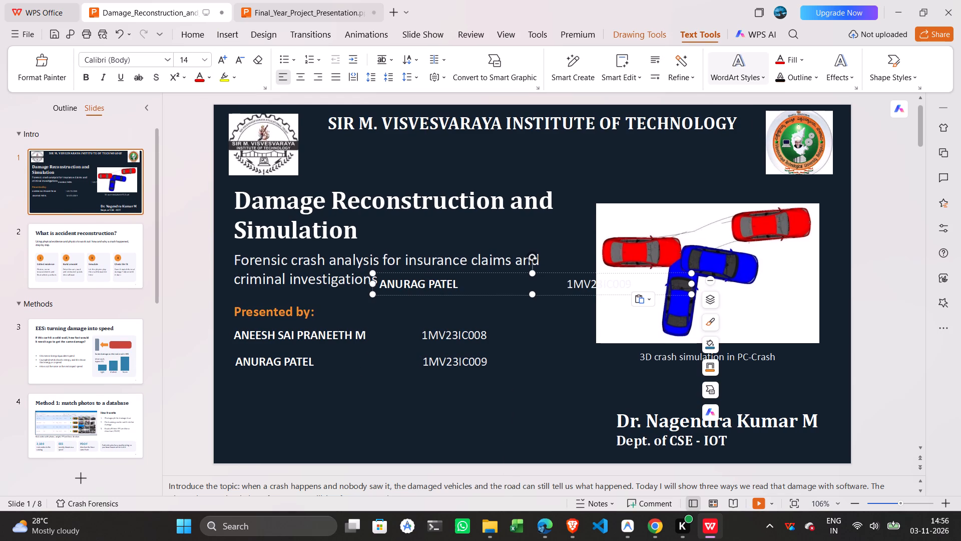
Move the pasted row below the second presenter's row, lining up its name and student number with the row above.
drag(513, 289, 470, 328)
click(546, 371)
click(558, 286)
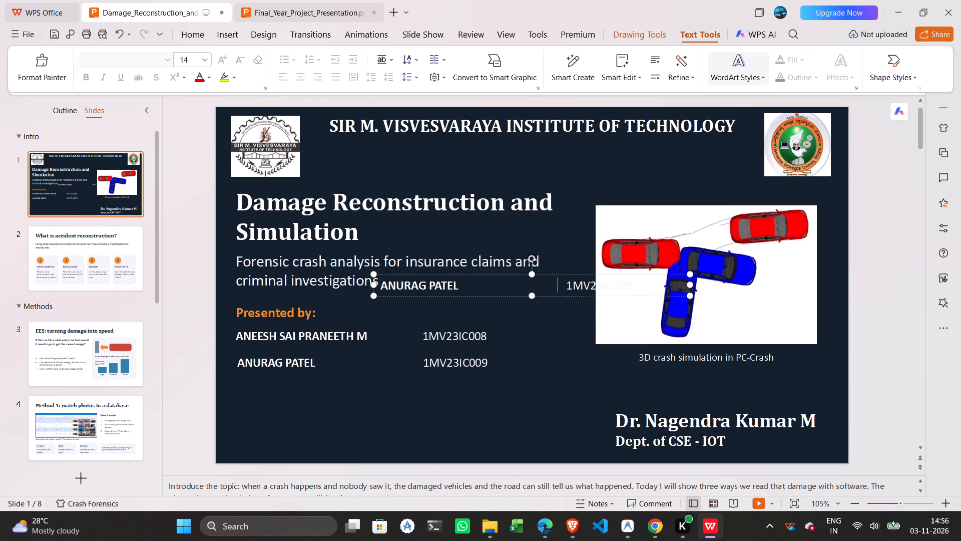
drag(576, 293, 457, 402)
drag(445, 390, 439, 393)
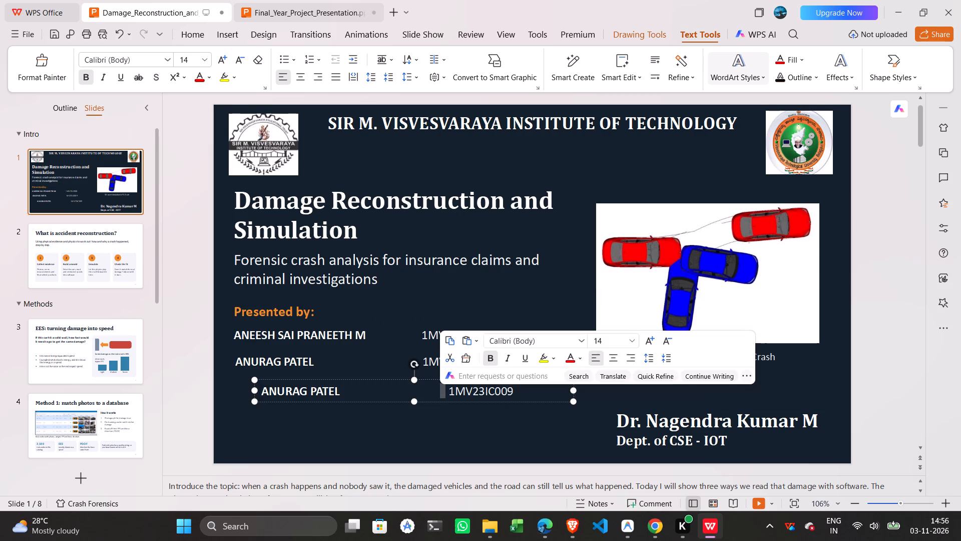
click(522, 424)
click(529, 394)
drag(535, 397, 478, 403)
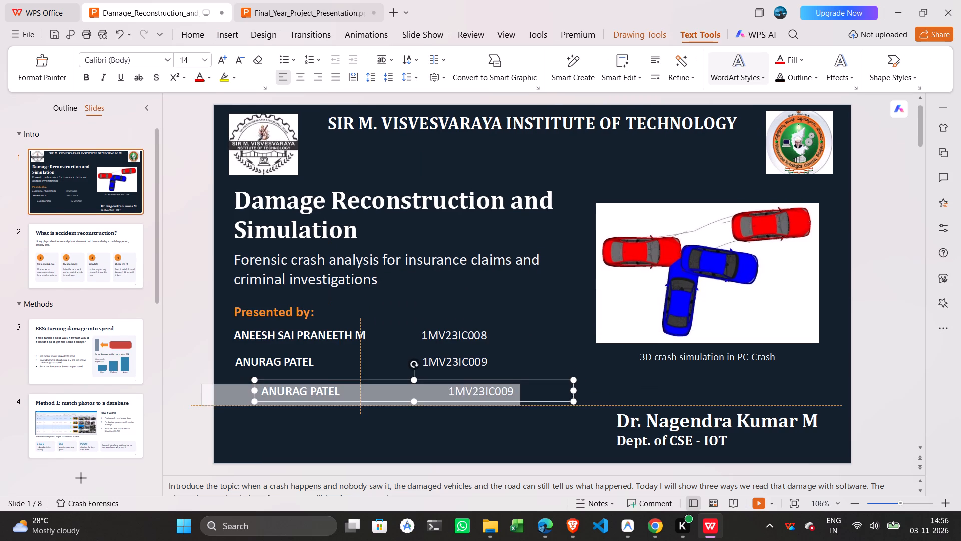
drag(478, 403, 513, 404)
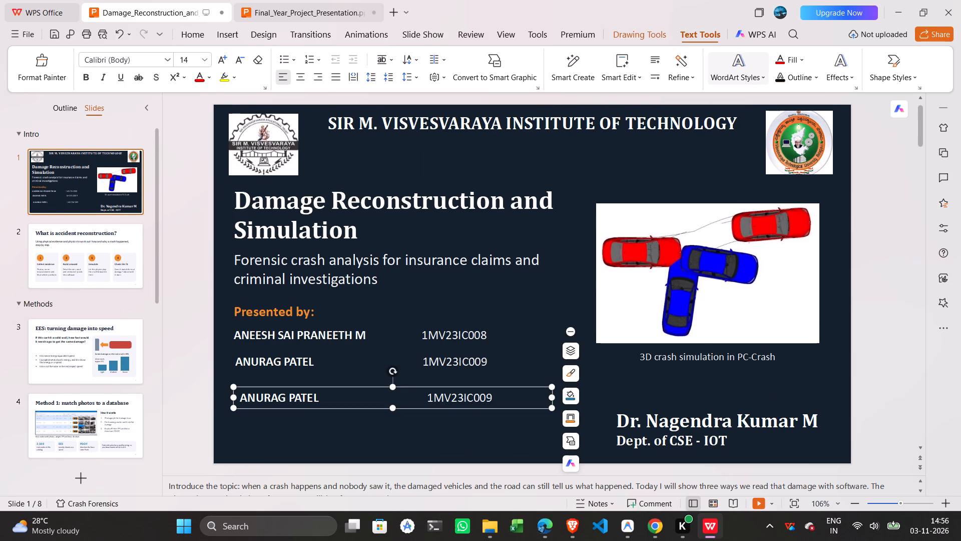
click(520, 402)
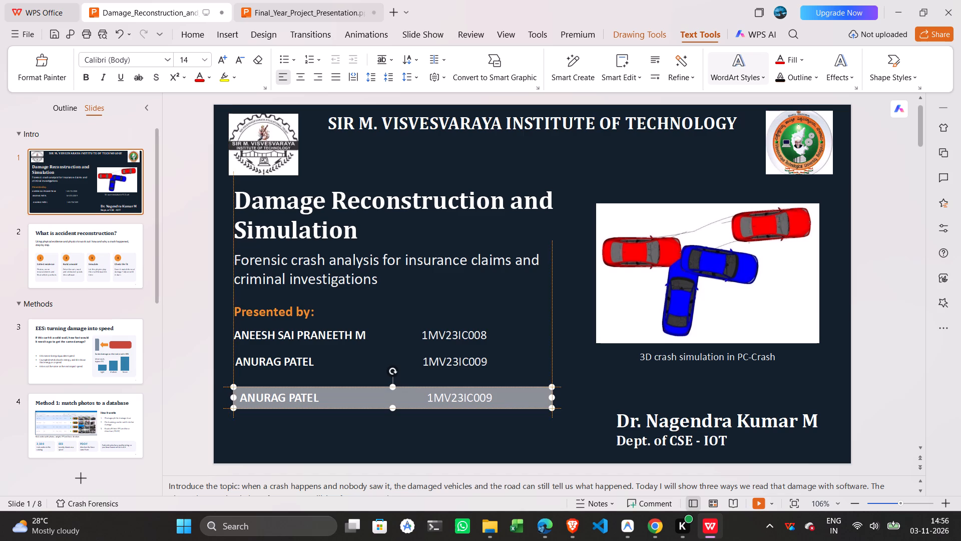
click(513, 451)
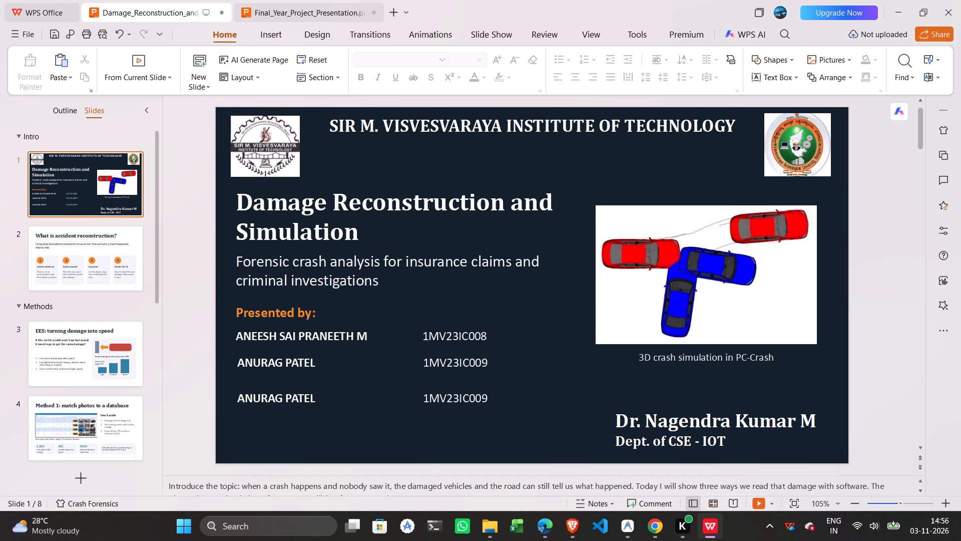
Raise the third presenter row until its gap to the second row matches the spacing between the first two rows.
click(348, 366)
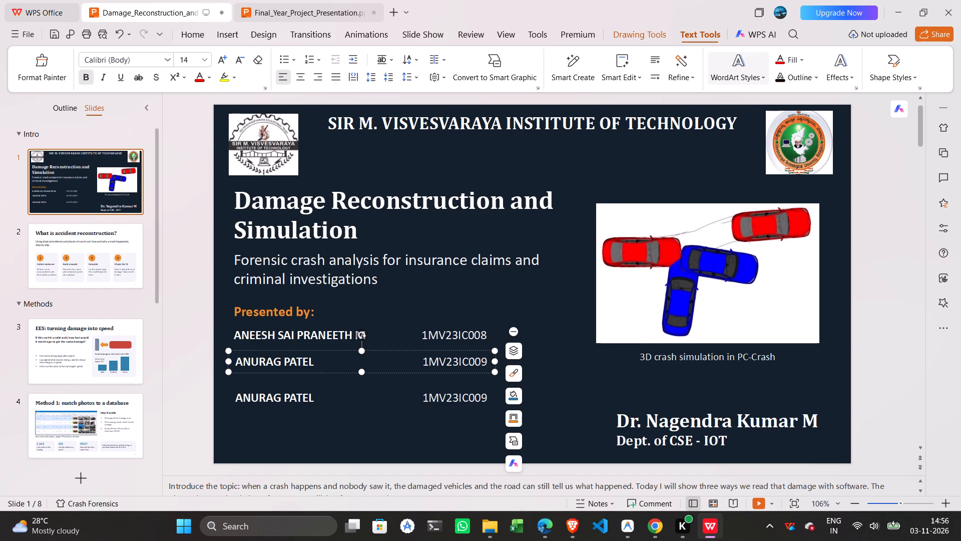
click(402, 370)
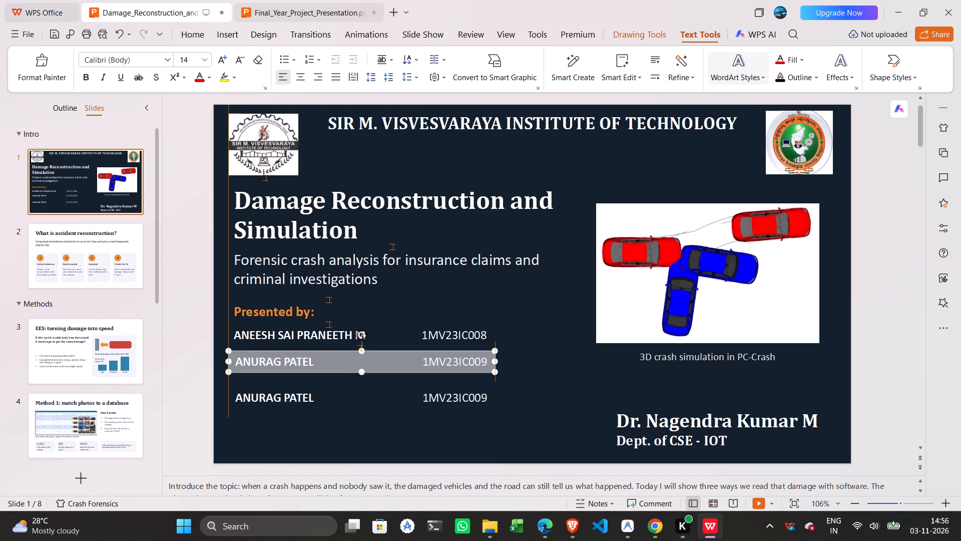
click(388, 403)
click(410, 404)
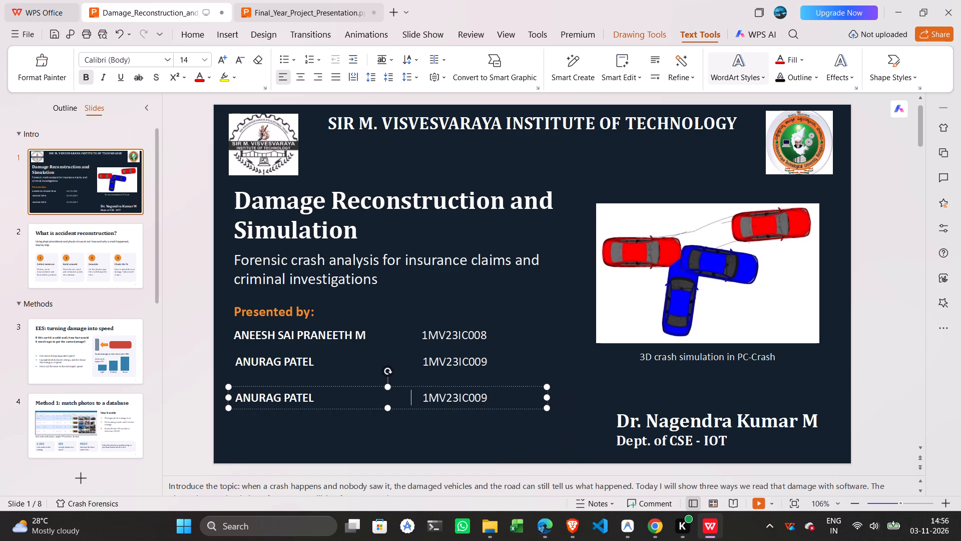
drag(403, 408, 402, 402)
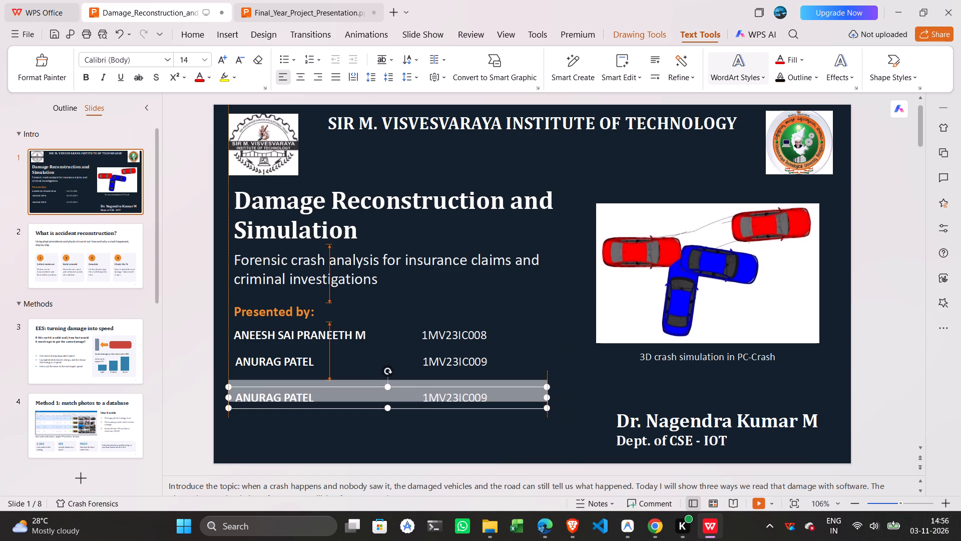
drag(402, 402, 403, 398)
Shift the first presenter's row slightly so its name and student number line up with the rows below, keeping its height.
click(358, 360)
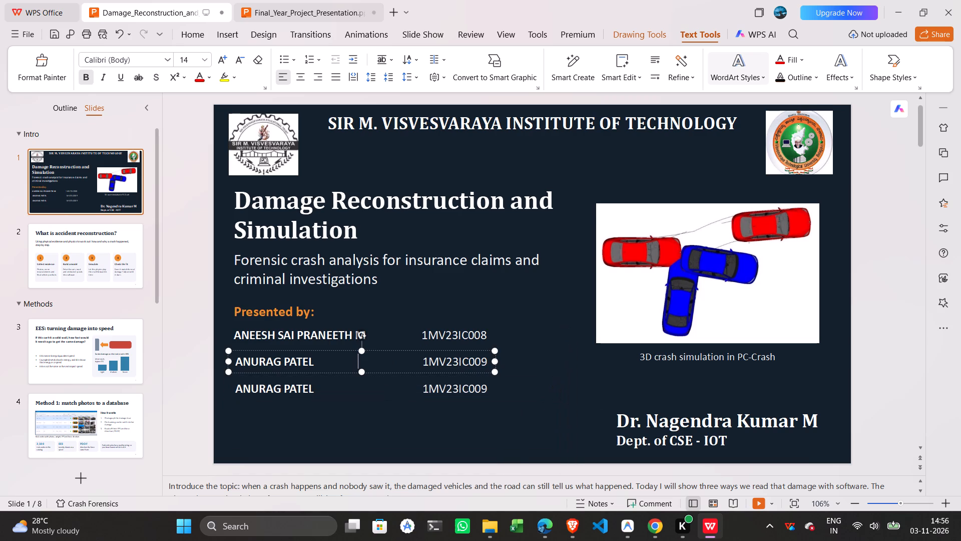
click(328, 332)
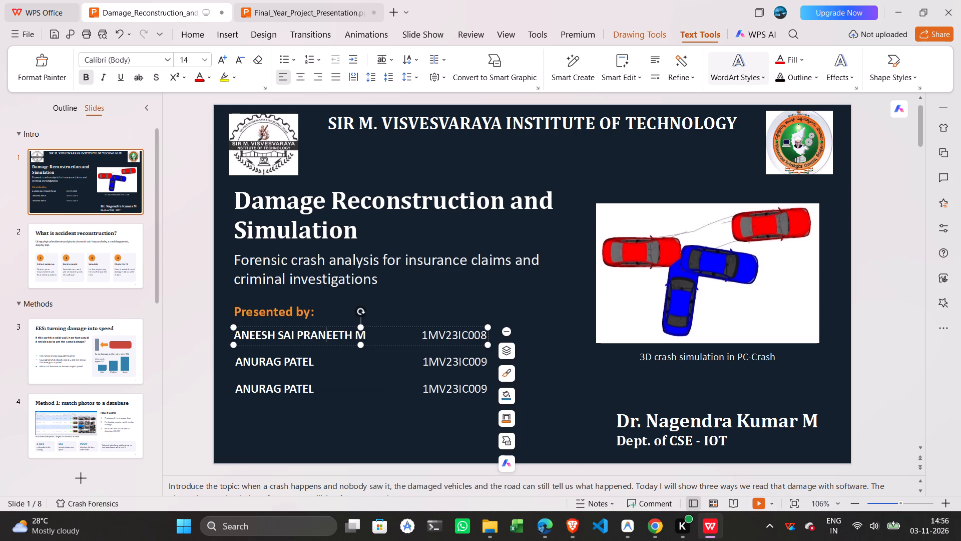
click(380, 345)
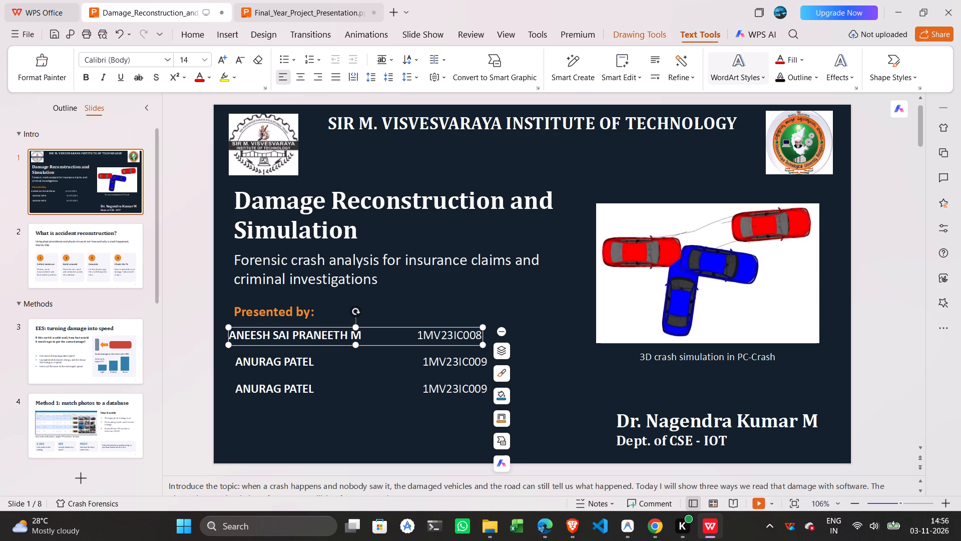
click(385, 341)
click(381, 346)
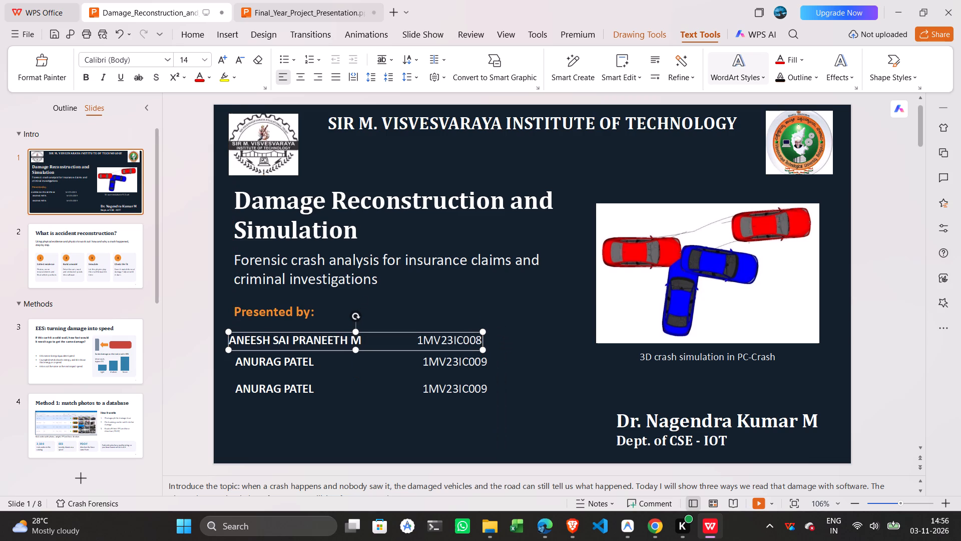
drag(385, 350, 393, 343)
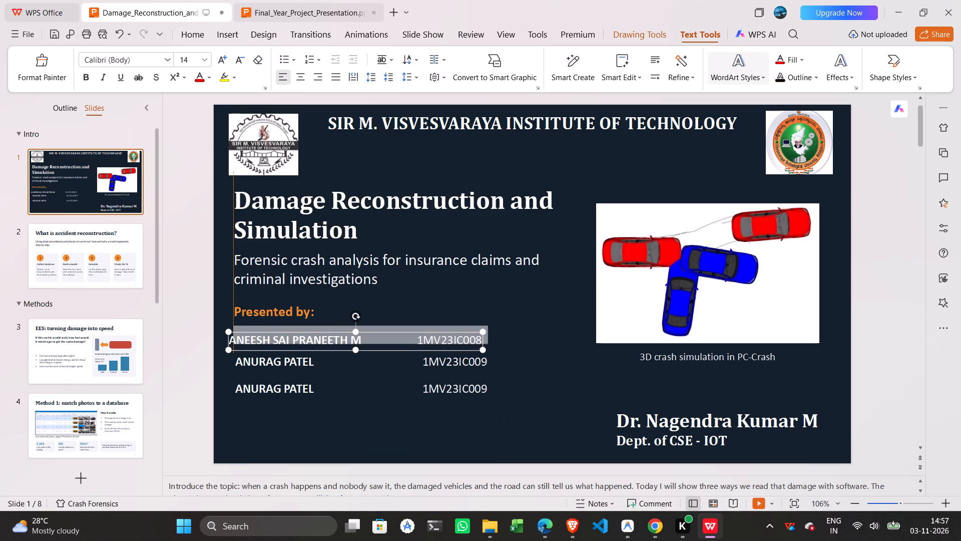
drag(393, 343, 393, 345)
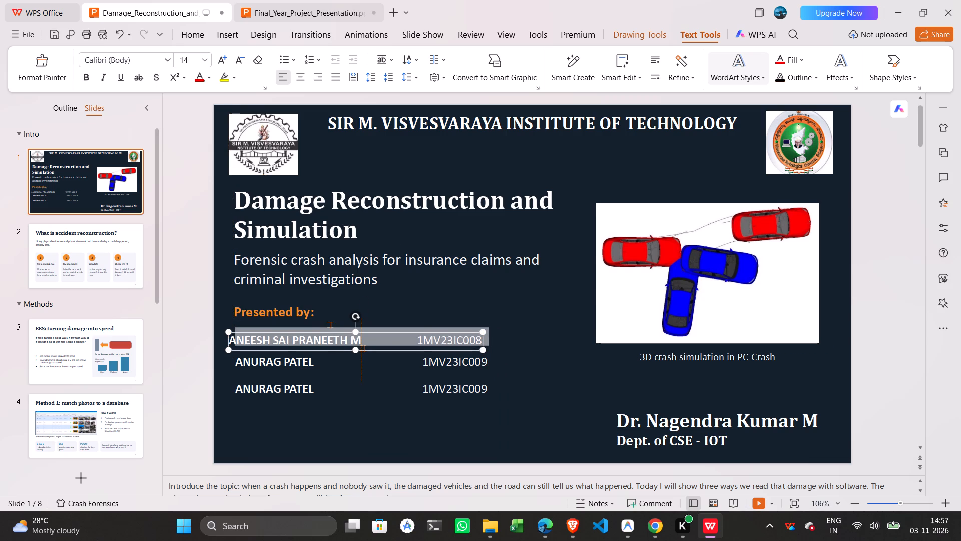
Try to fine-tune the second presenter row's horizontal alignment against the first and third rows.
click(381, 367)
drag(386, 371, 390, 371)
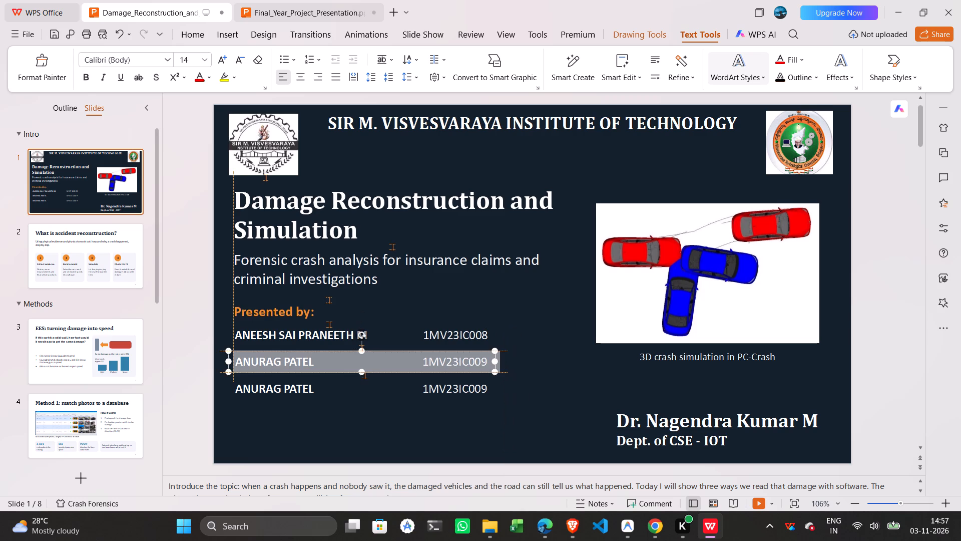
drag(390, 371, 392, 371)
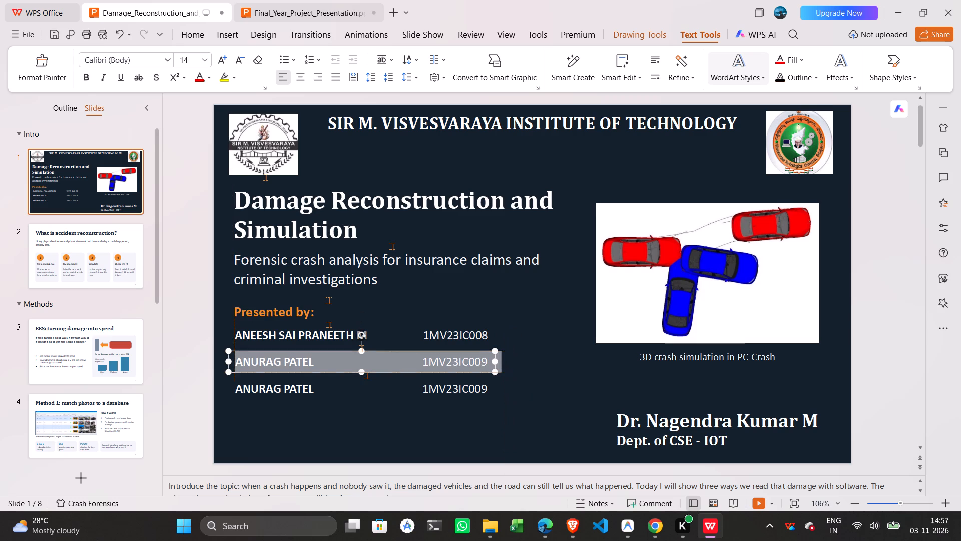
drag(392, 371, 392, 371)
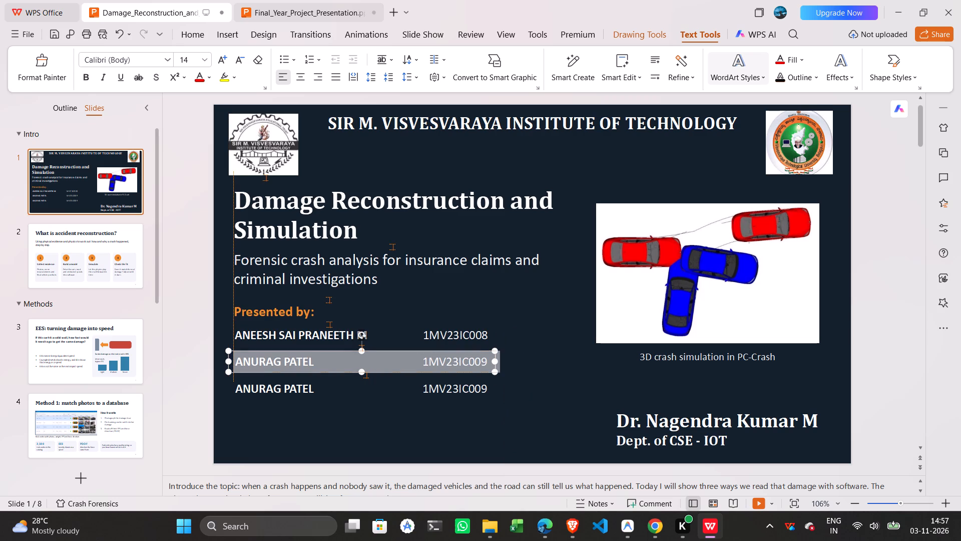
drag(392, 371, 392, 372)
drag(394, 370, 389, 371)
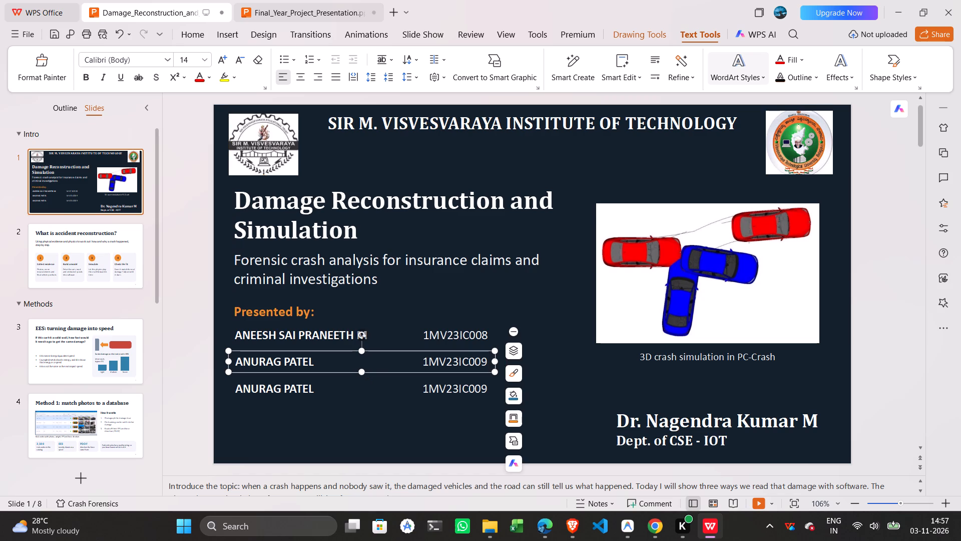
Open the third presenter row's text for editing between the name and the student number.
click(361, 387)
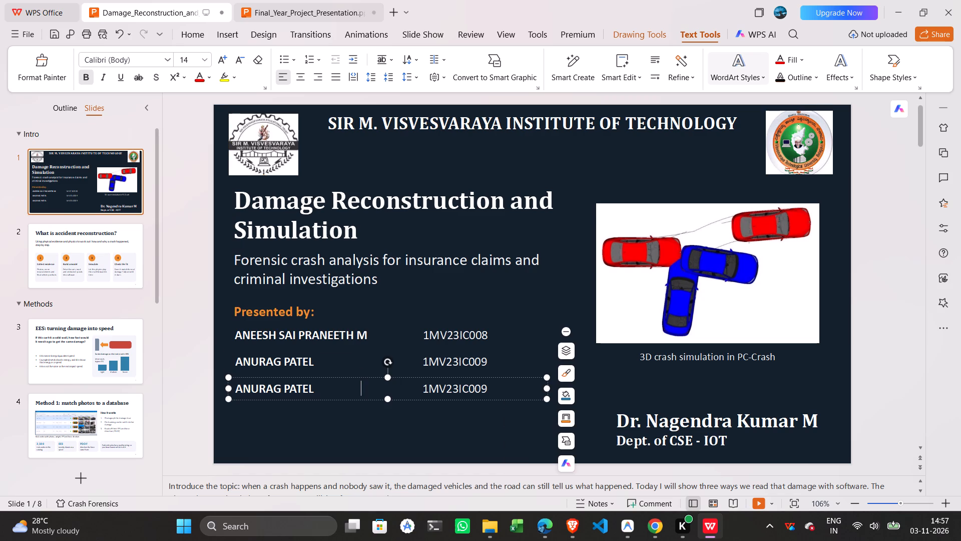
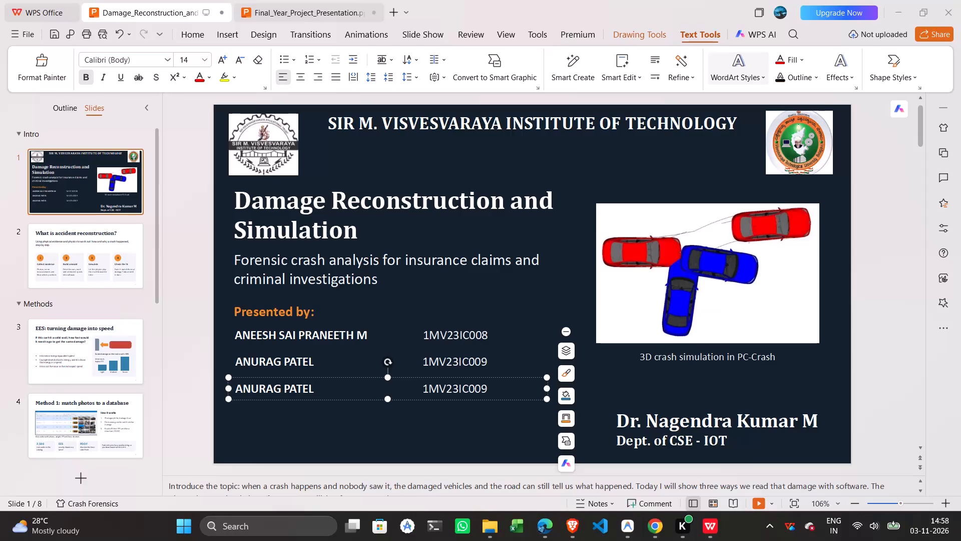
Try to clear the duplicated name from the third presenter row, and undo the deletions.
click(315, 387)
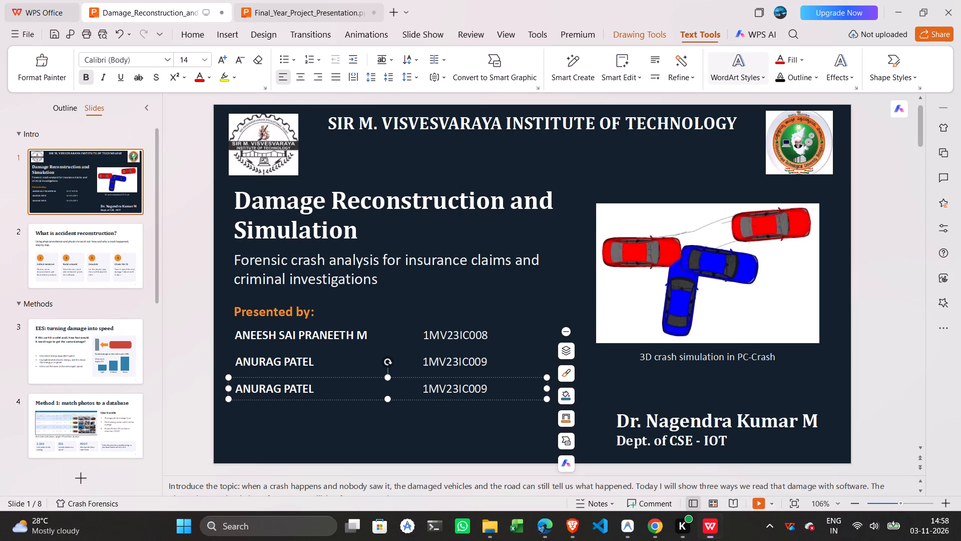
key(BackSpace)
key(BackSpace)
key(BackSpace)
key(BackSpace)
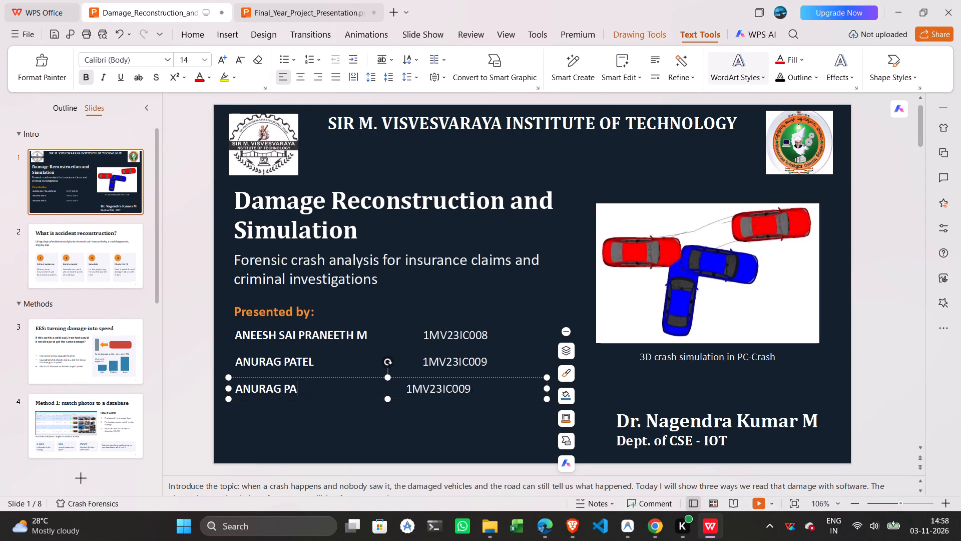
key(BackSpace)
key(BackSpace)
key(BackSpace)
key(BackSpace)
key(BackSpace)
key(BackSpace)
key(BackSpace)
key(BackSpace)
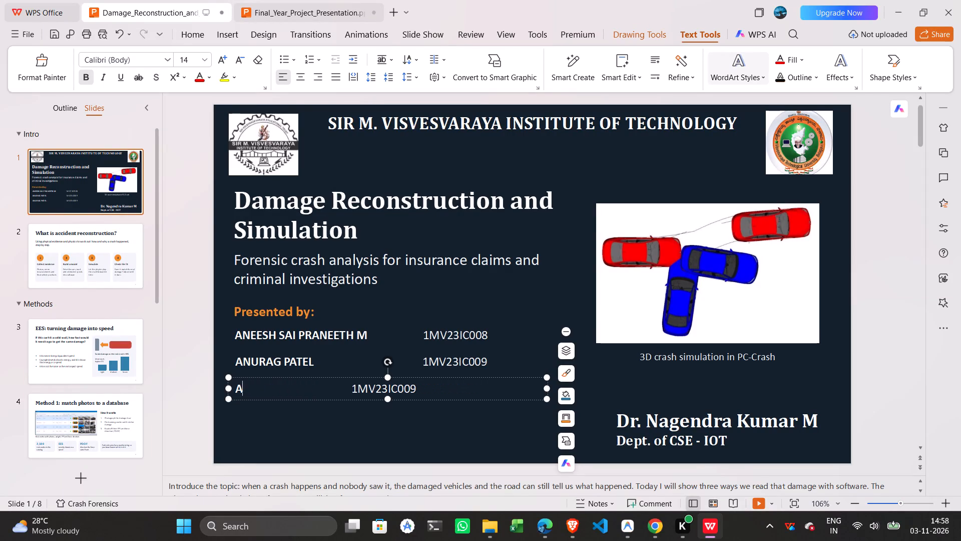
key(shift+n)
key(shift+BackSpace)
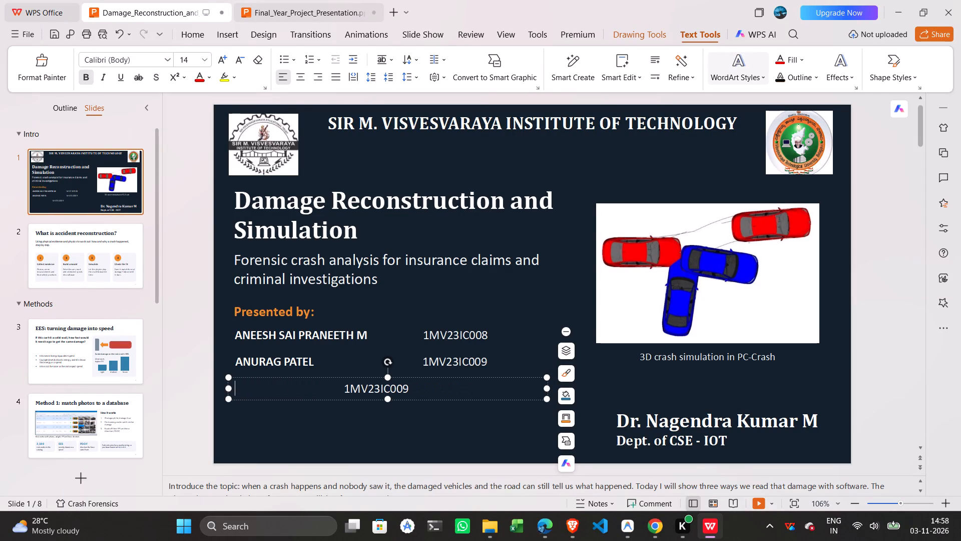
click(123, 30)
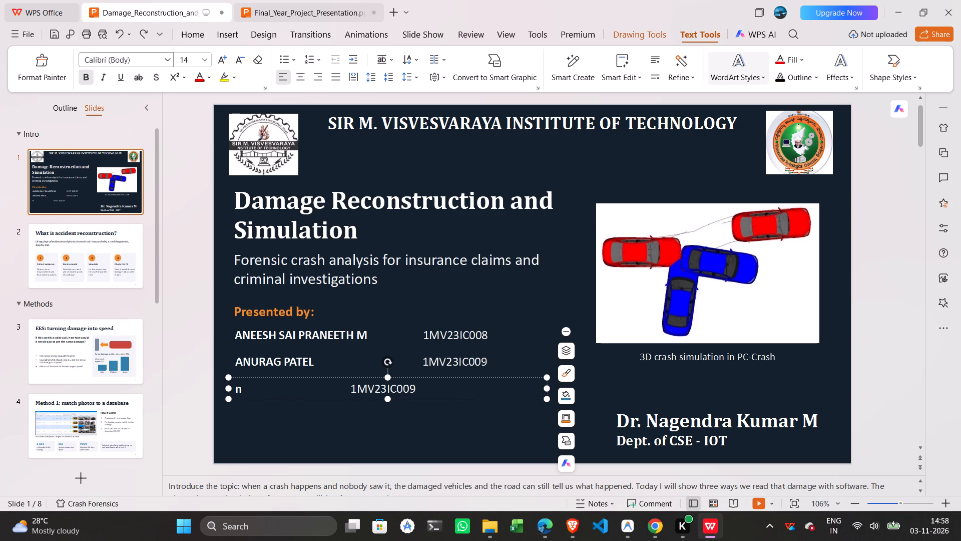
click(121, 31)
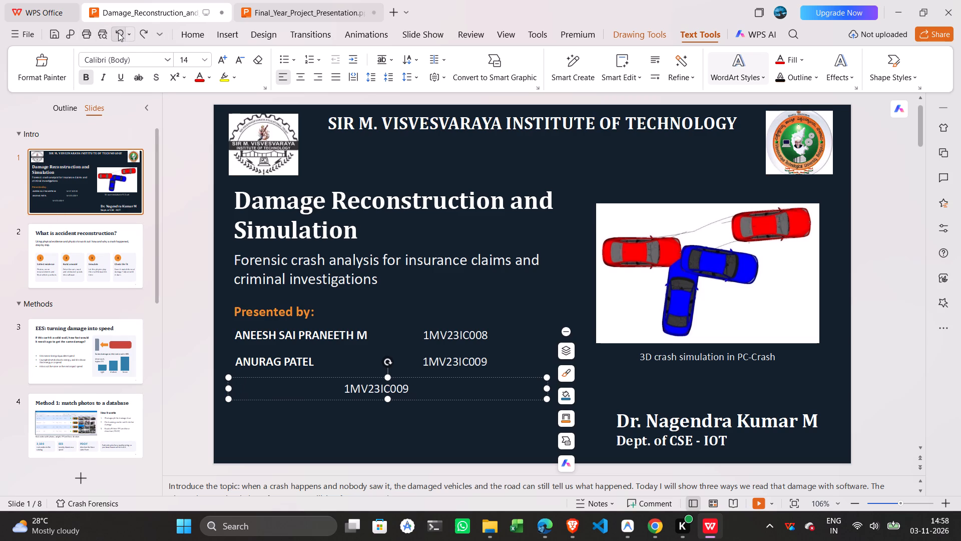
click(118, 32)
Replace the duplicated name in the third presenter row with the third student's name in capitals, before the student number.
key(backslash)
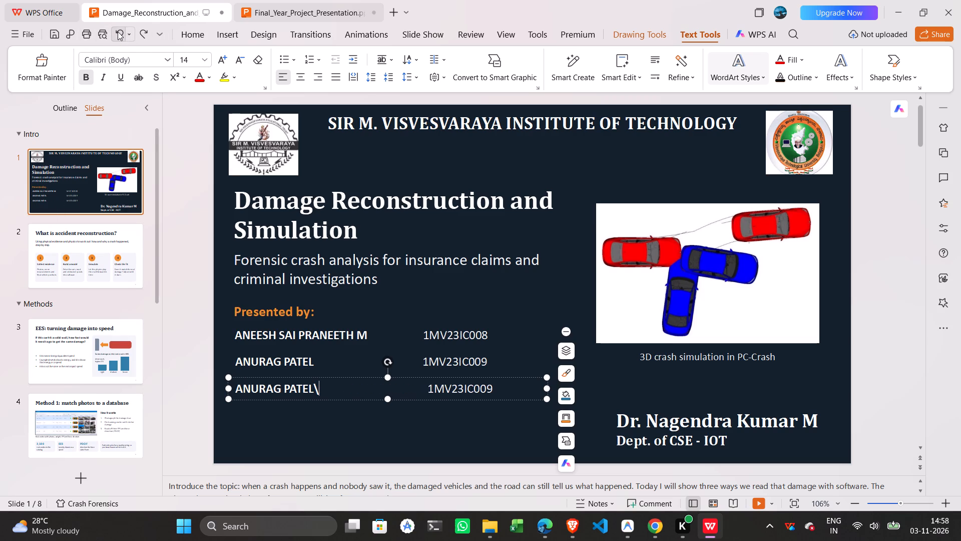
key(BackSpace)
key(BackSpace)
key(BackSpace)
key(BackSpace)
key(BackSpace)
key(BackSpace)
key(BackSpace)
key(BackSpace)
key(BackSpace)
key(BackSpace)
key(BackSpace)
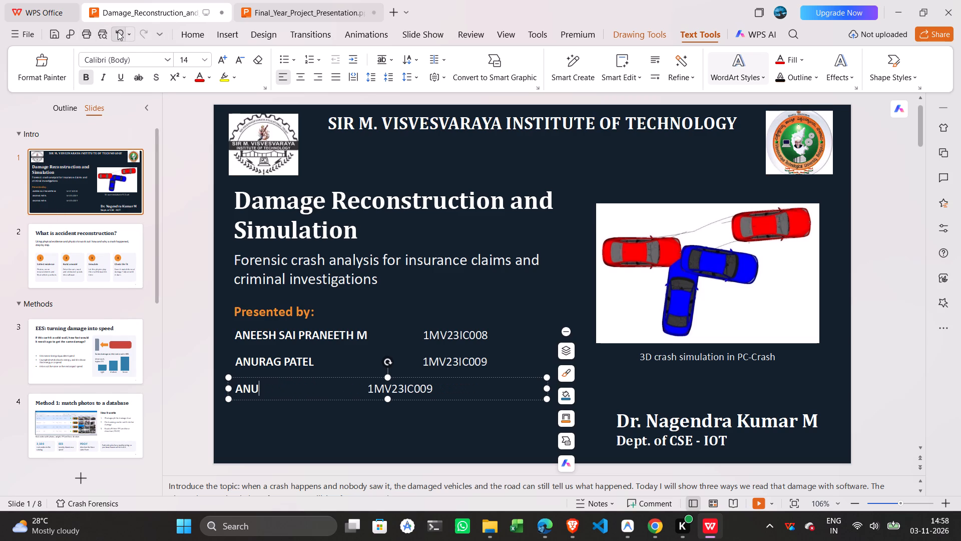
key(Left)
key(BackSpace)
key(Right)
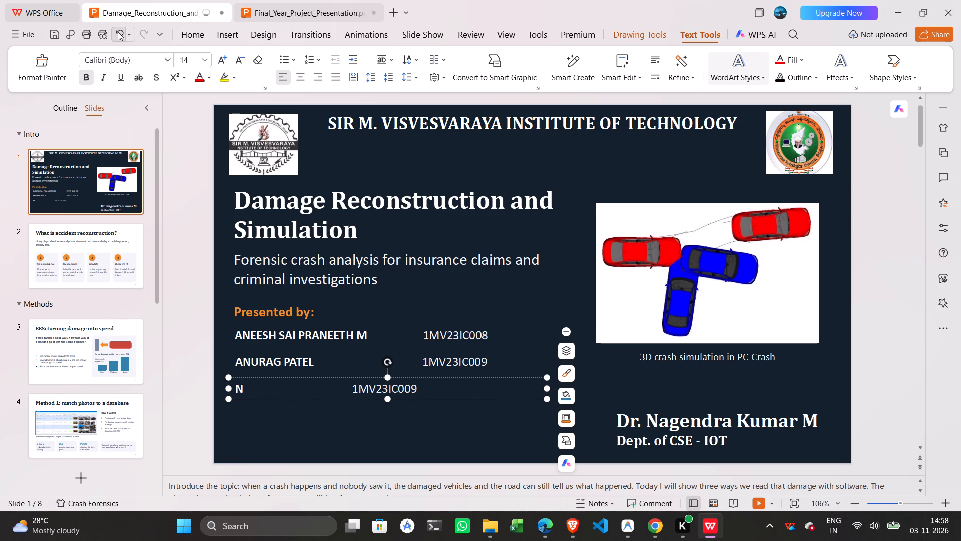
text(AN)
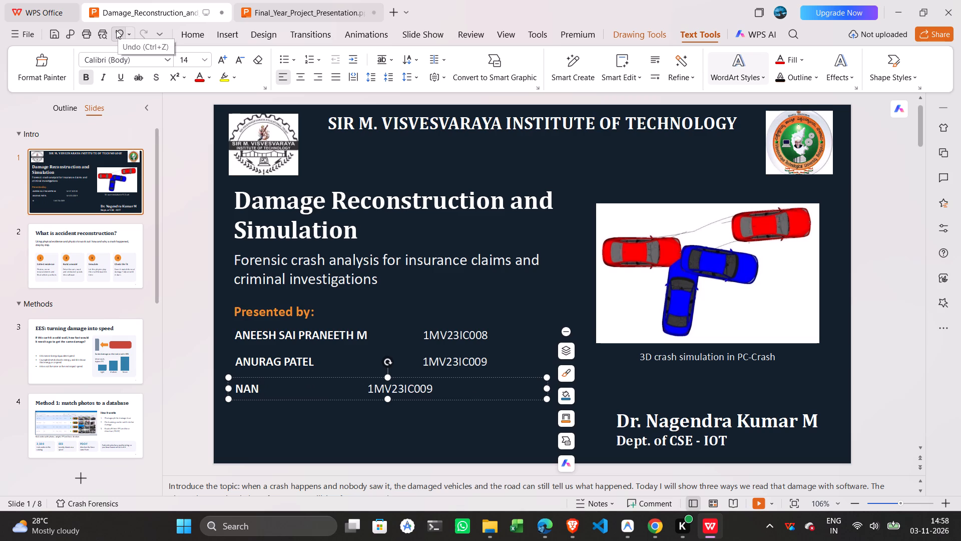
key(d)
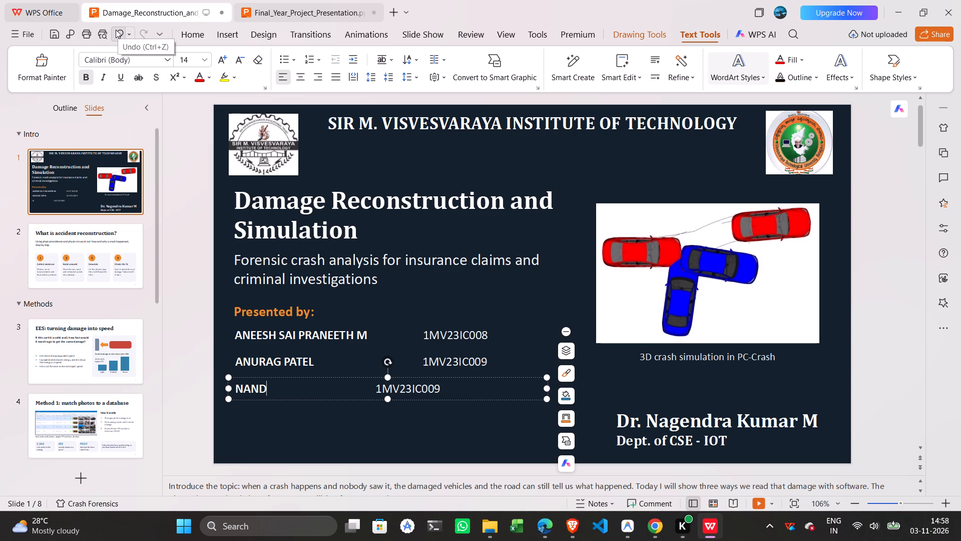
text(EE)
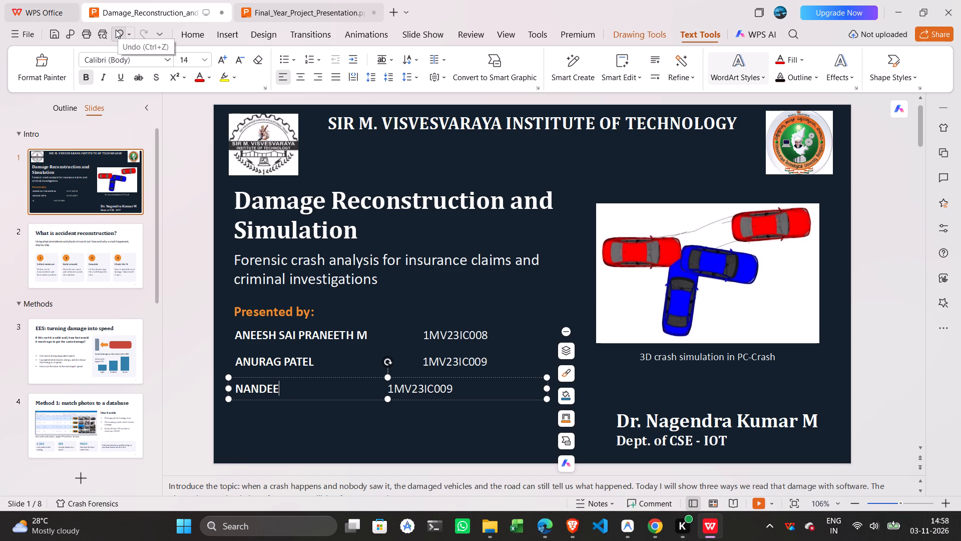
key(s)
key(h)
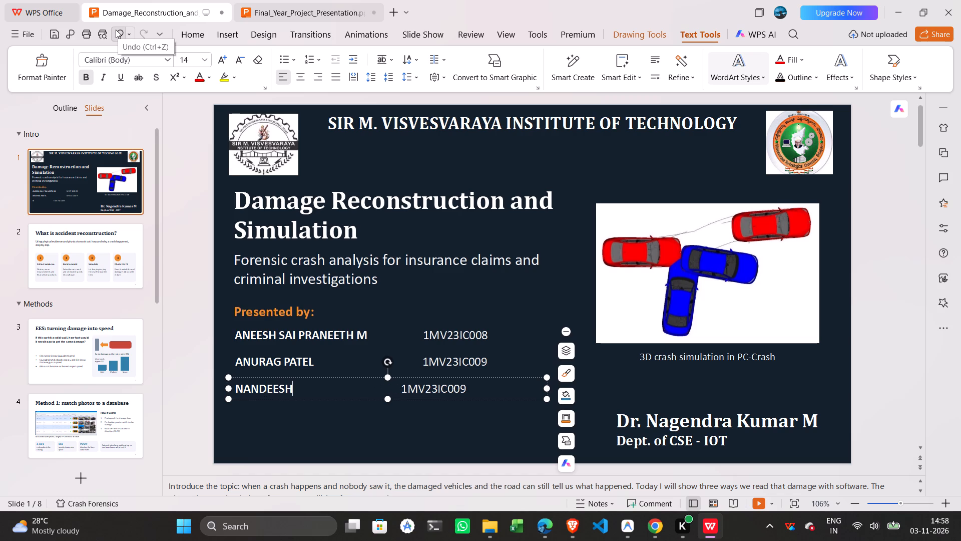
key(a)
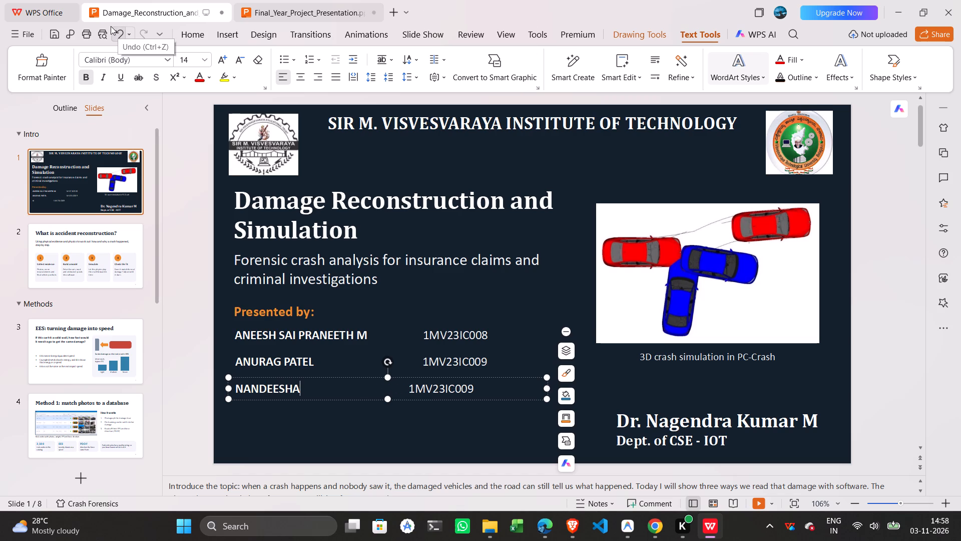
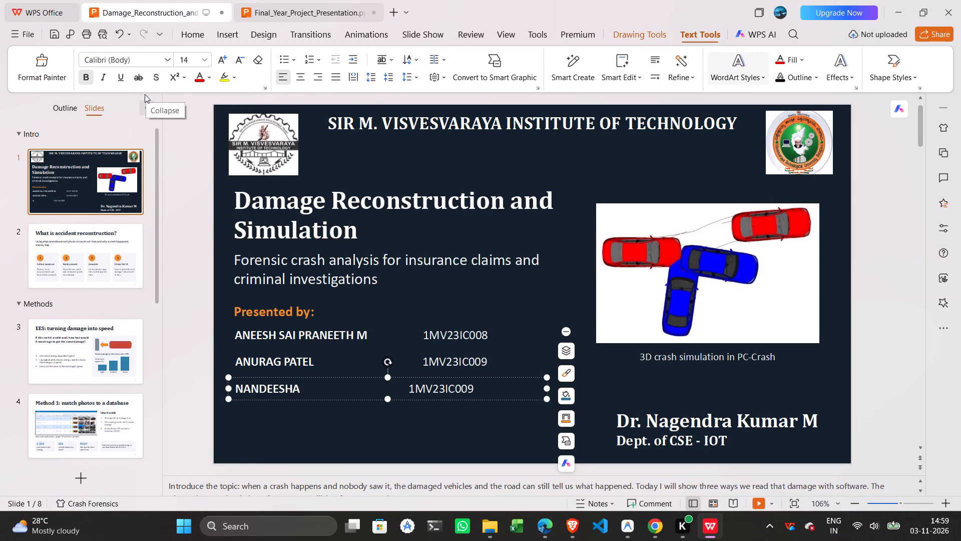
Append the initial B to the third presenter's name and adjust the spacing so the student number lines up with the rows above.
key(space)
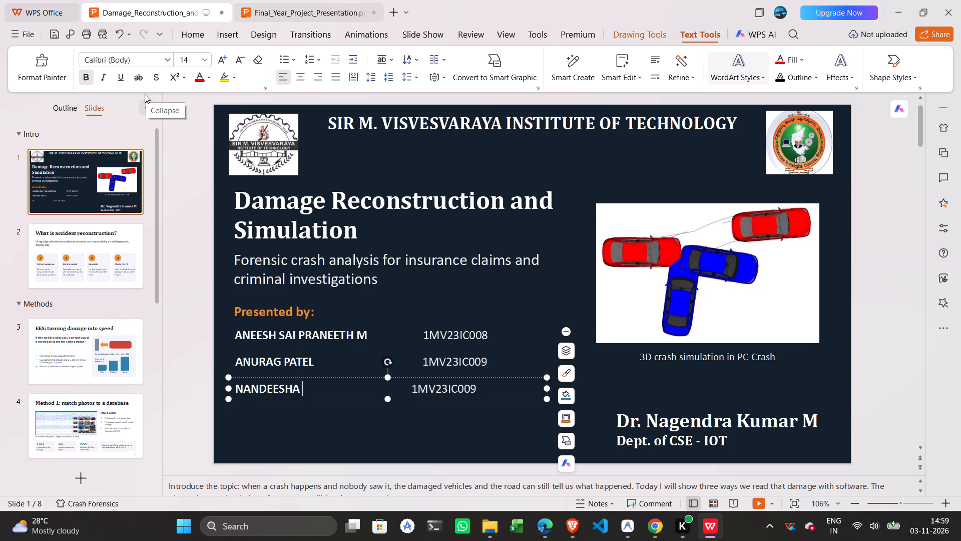
key(shift+b)
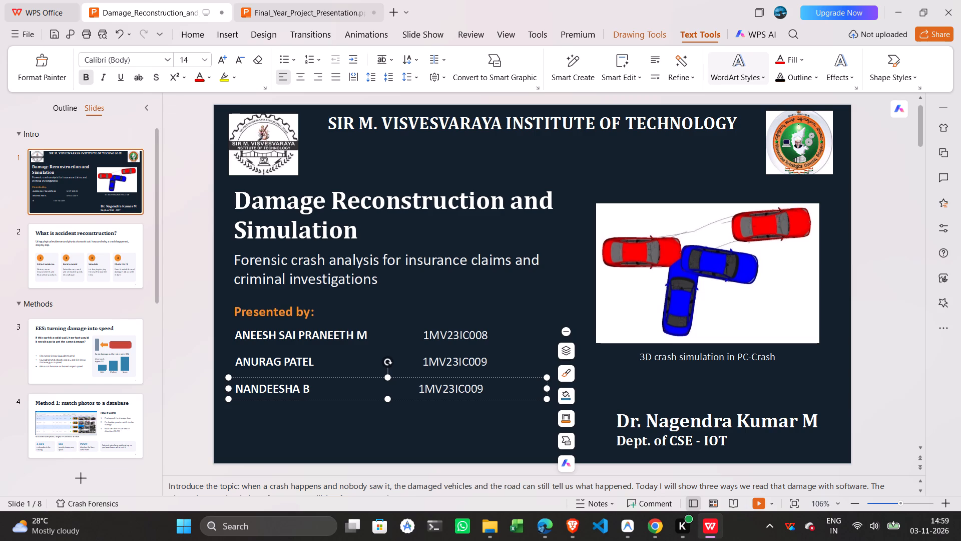
key(space)
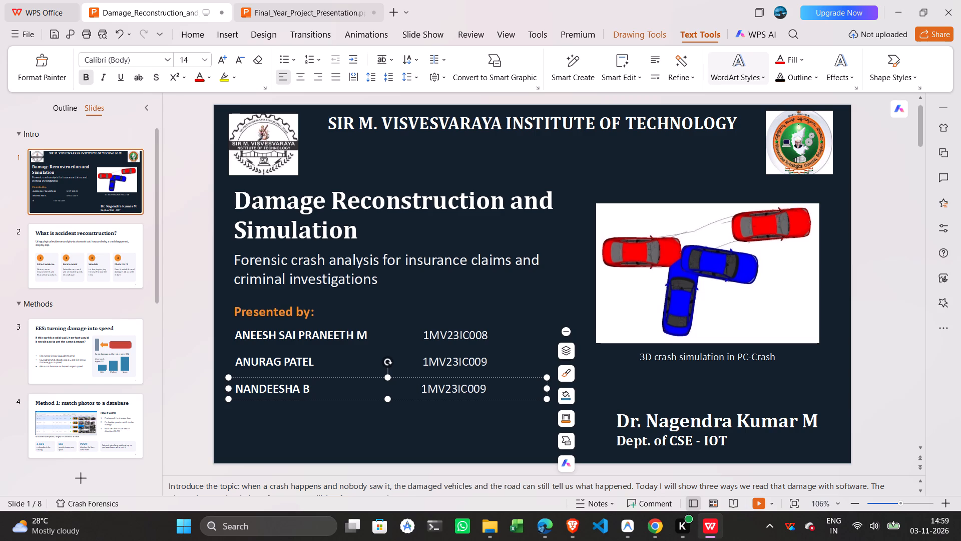
key(space)
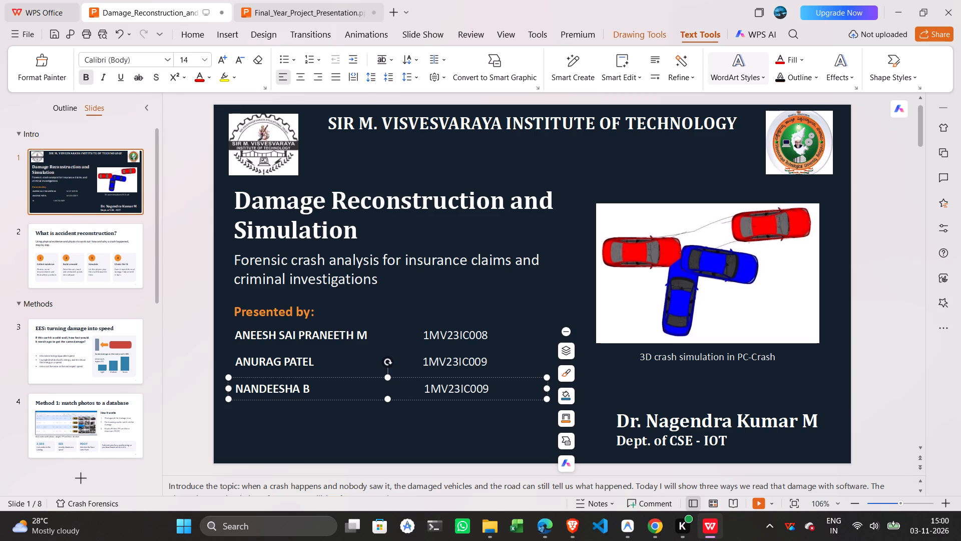
click(425, 337)
click(424, 364)
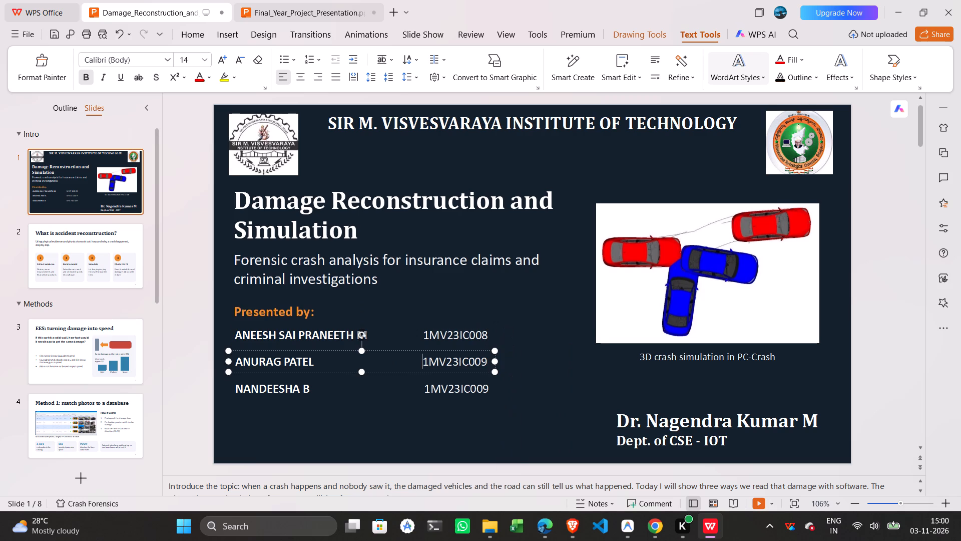
click(427, 395)
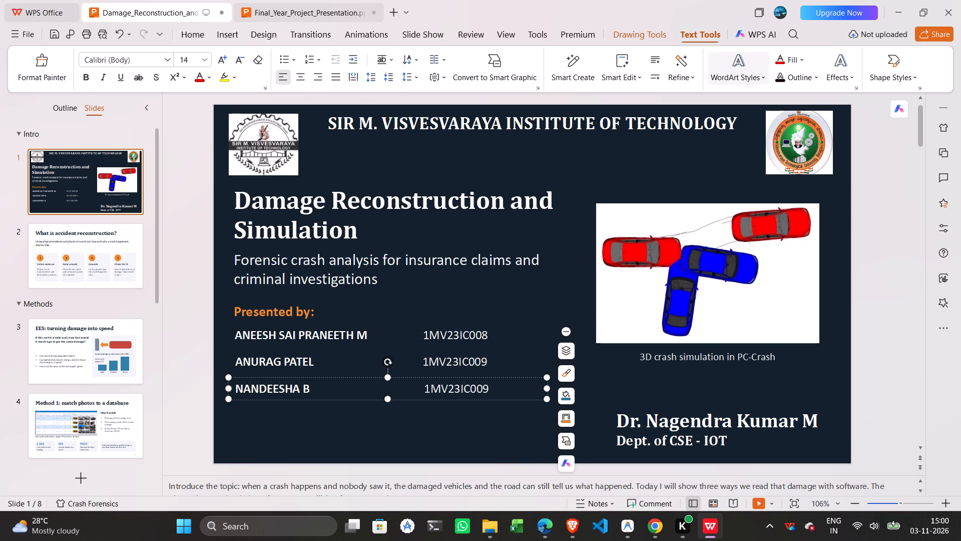
click(425, 391)
key(BackSpace)
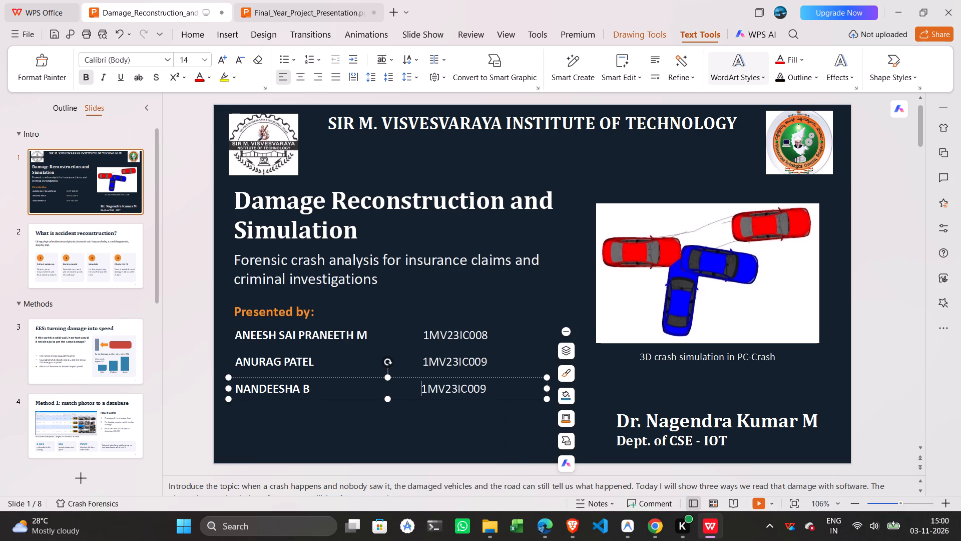
key(Up)
Replace the last two digits of the third presenter's student number with 35.
click(499, 391)
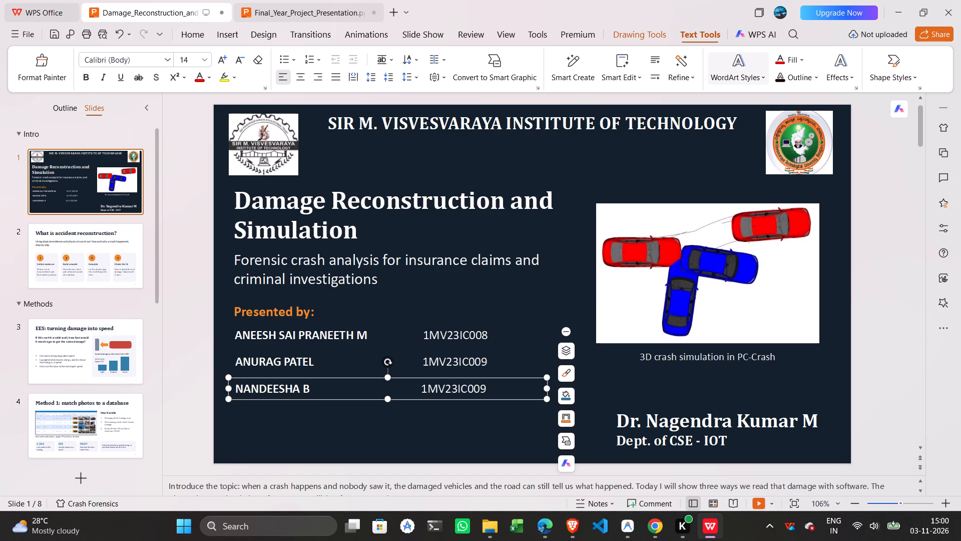
click(488, 390)
click(470, 390)
click(486, 392)
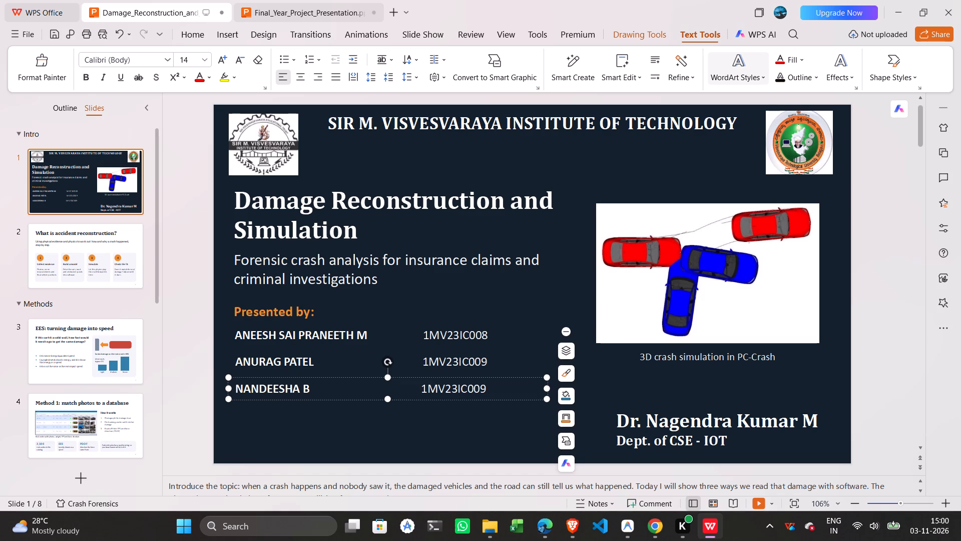
key(BackSpace)
key(BackSpace)
text(35)
Replace the guide's name with the new guide's and set the line below it to Dept. of Civil.
click(408, 424)
click(679, 436)
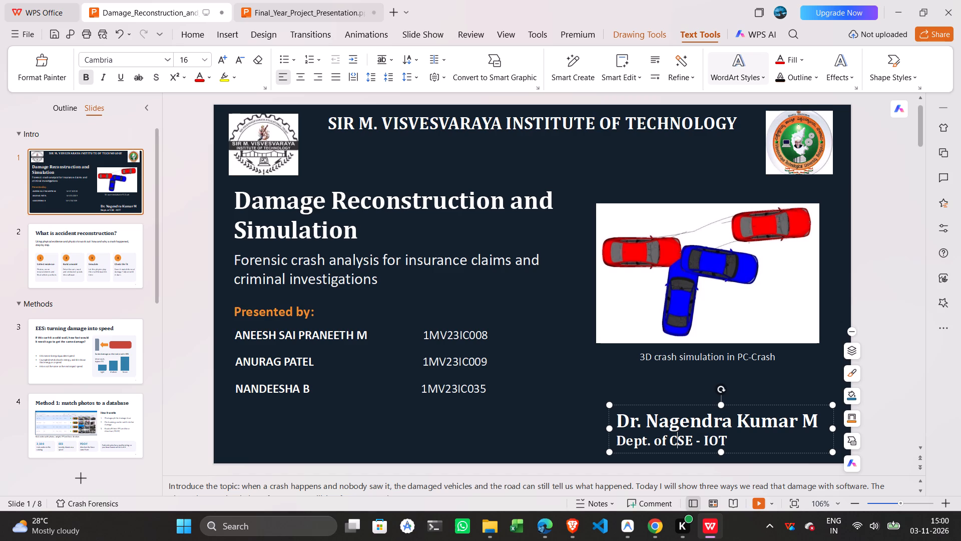
Change the title before the guide's name to Ms.
click(637, 421)
key(BackSpace)
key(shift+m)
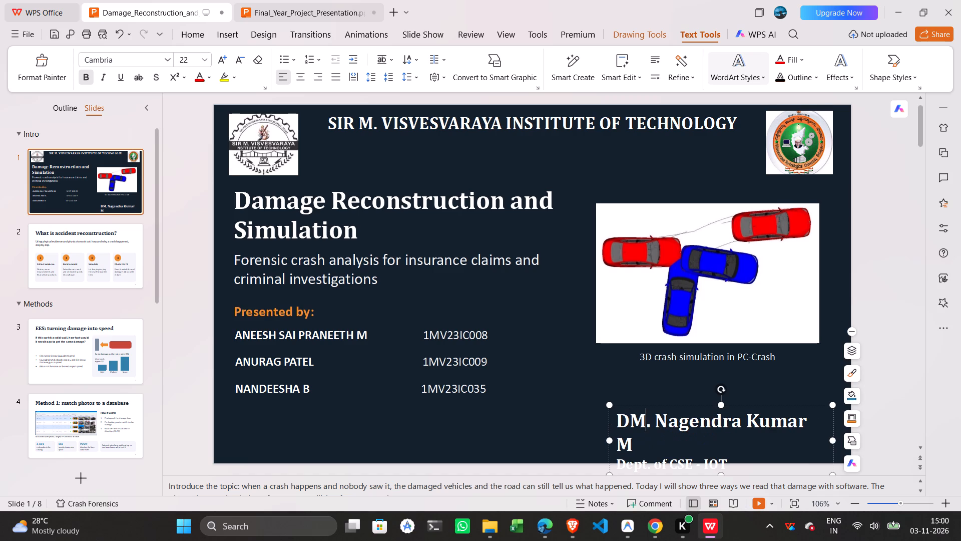
key(Left)
key(BackSpace)
key(Right)
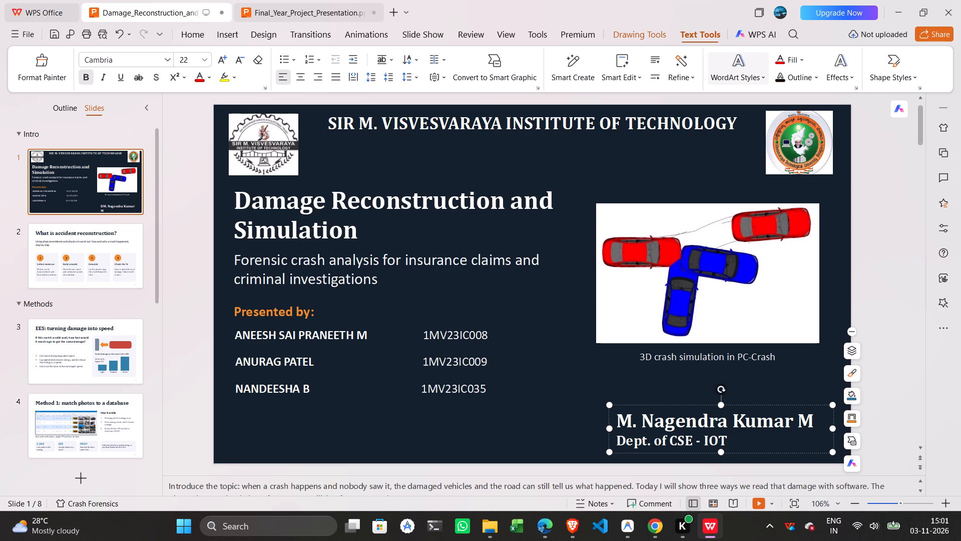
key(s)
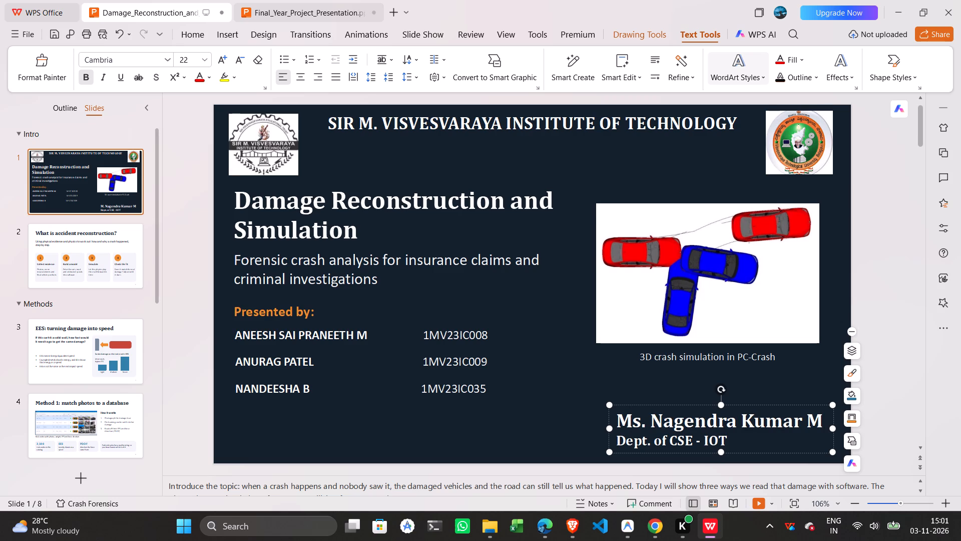
Replace the guide's name after the Ms. title with the new guide's first name and two initials.
click(661, 424)
key(BackSpace)
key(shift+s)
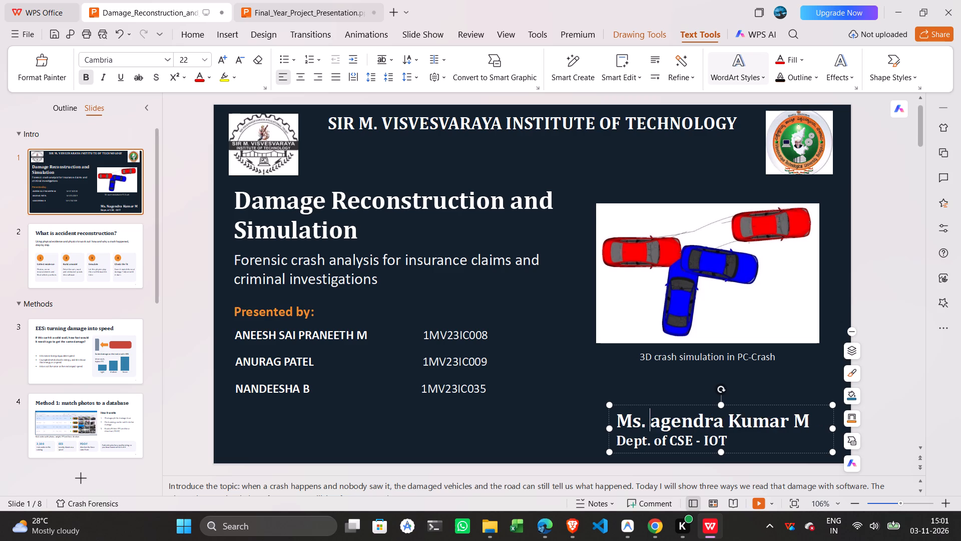
click(818, 424)
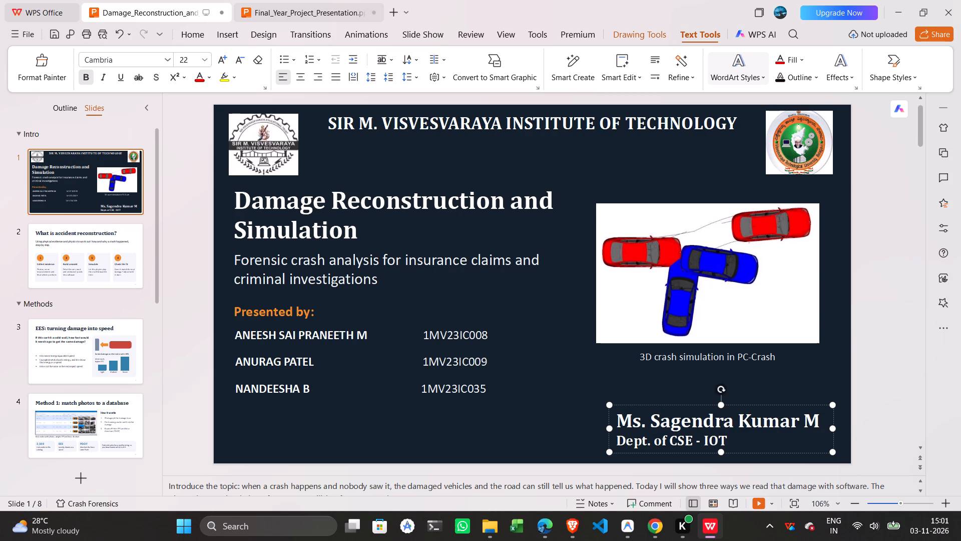
key(BackSpace)
key(BackSpace)
key(BackSpace)
key(BackSpace)
key(BackSpace)
key(BackSpace)
key(BackSpace)
key(BackSpace)
key(BackSpace)
key(BackSpace)
key(BackSpace)
key(BackSpace)
key(BackSpace)
key(BackSpace)
key(BackSpace)
key(BackSpace)
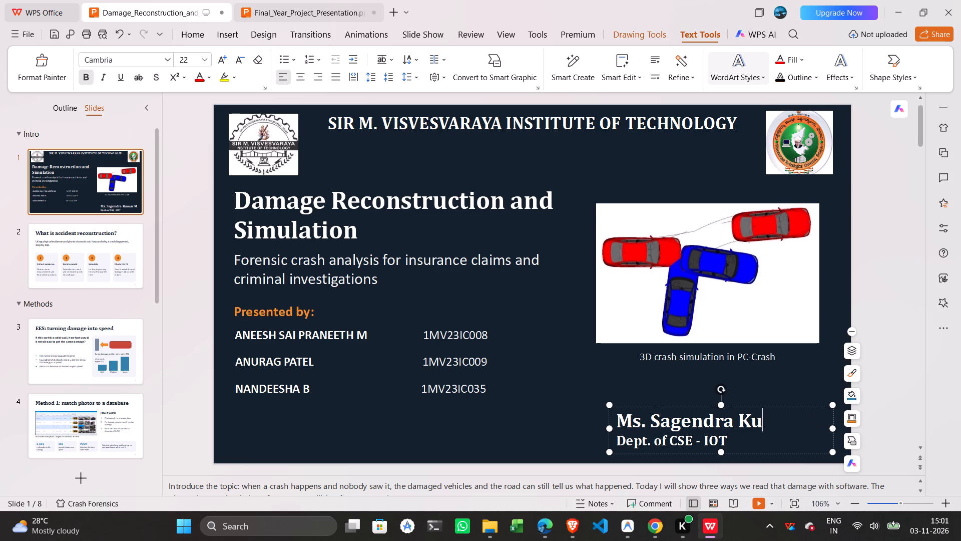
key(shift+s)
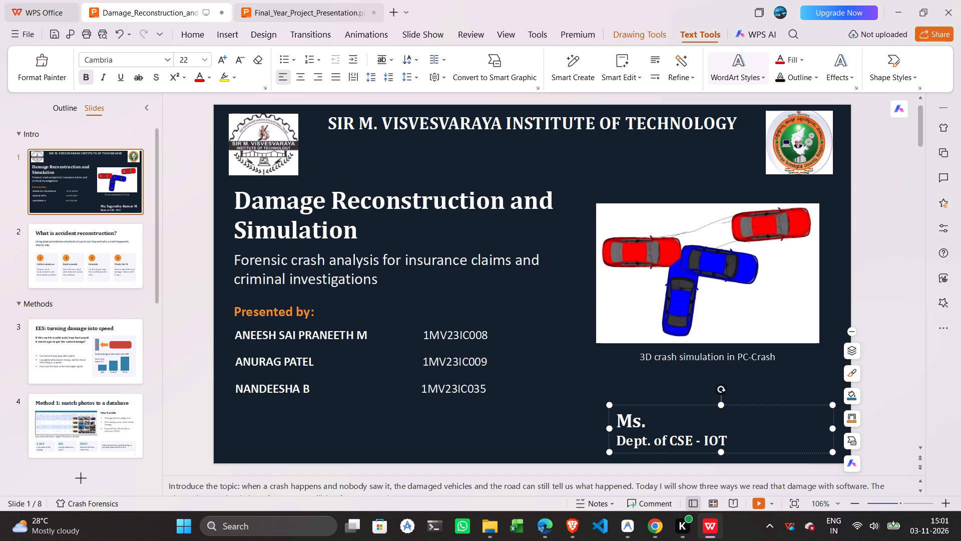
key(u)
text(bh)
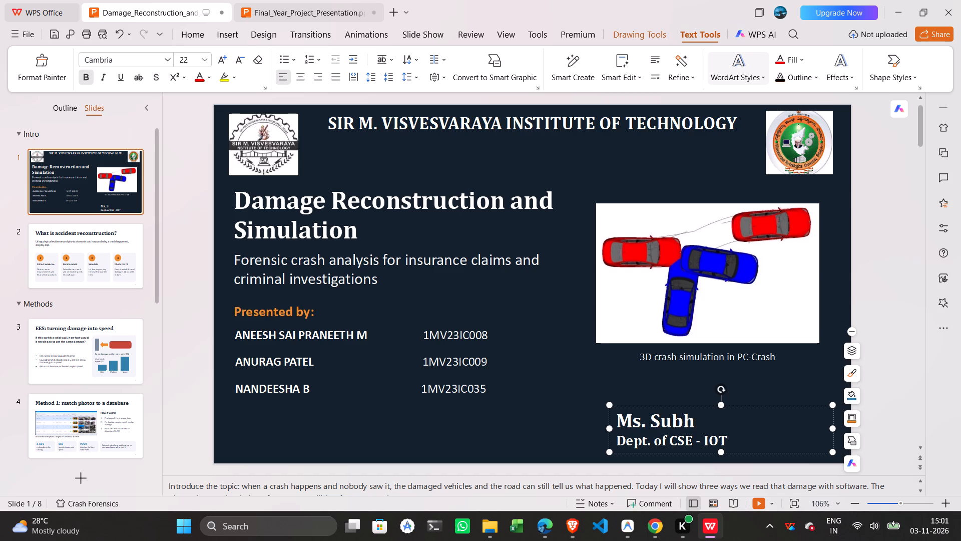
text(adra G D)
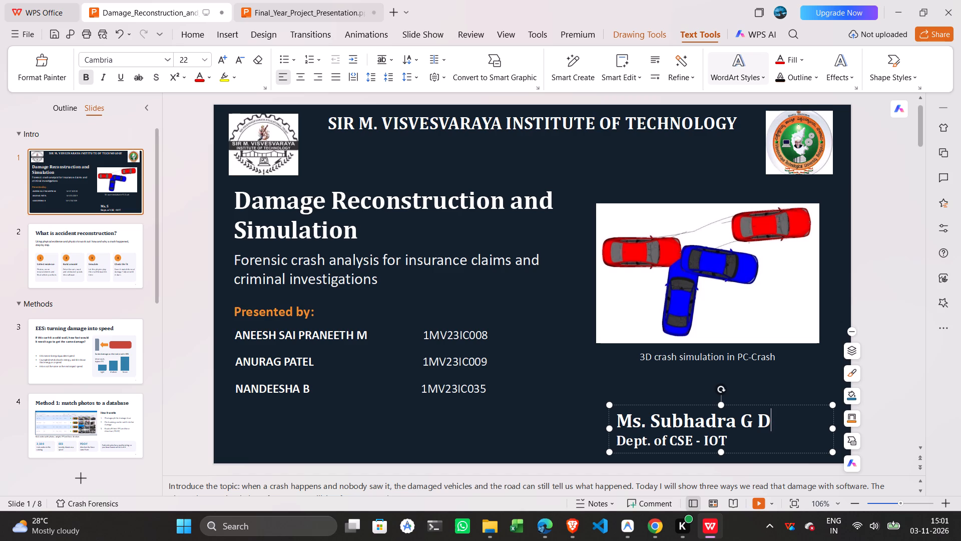
Set the department line below the guide's name to Dept. of Civil.
click(730, 435)
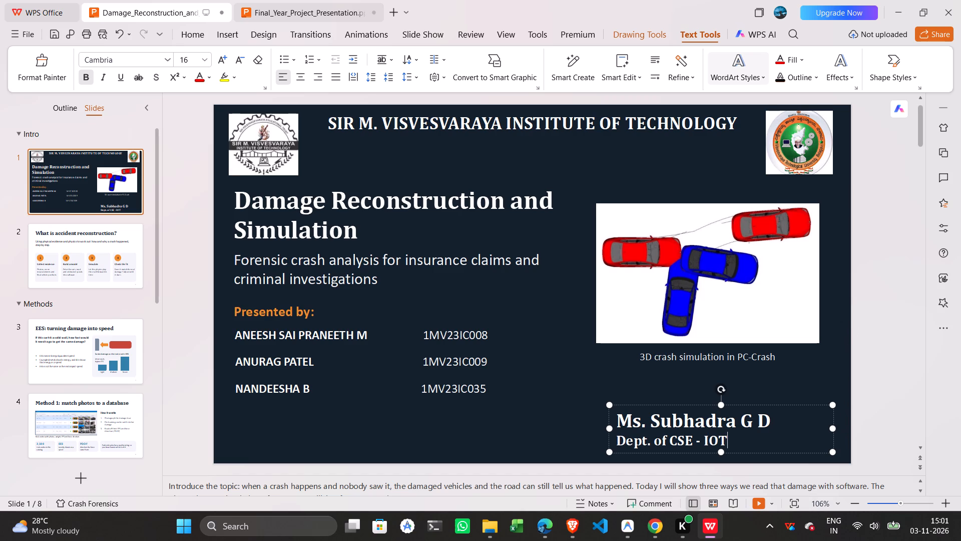
key(BackSpace)
key(BackSpace)
key(BackSpace)
key(BackSpace)
key(BackSpace)
key(BackSpace)
key(BackSpace)
key(BackSpace)
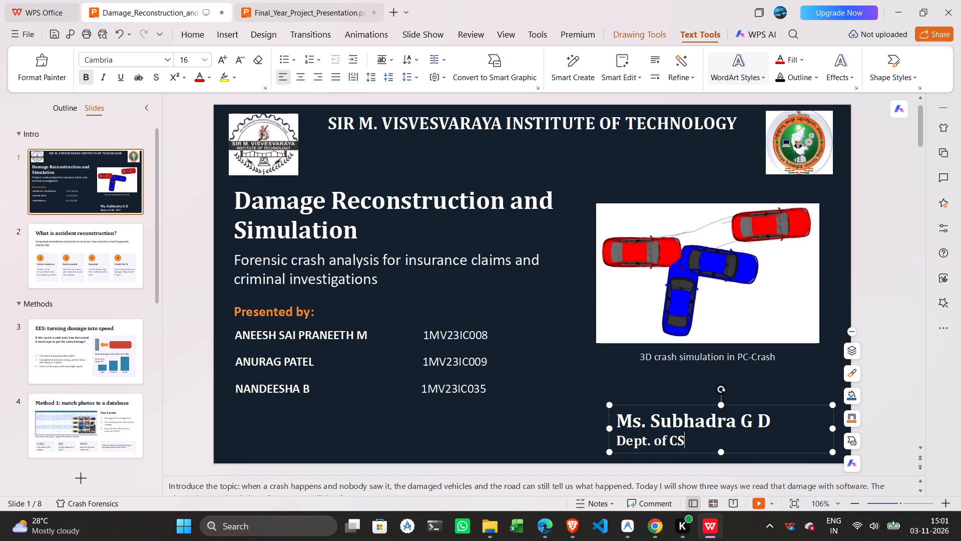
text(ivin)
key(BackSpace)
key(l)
click(658, 387)
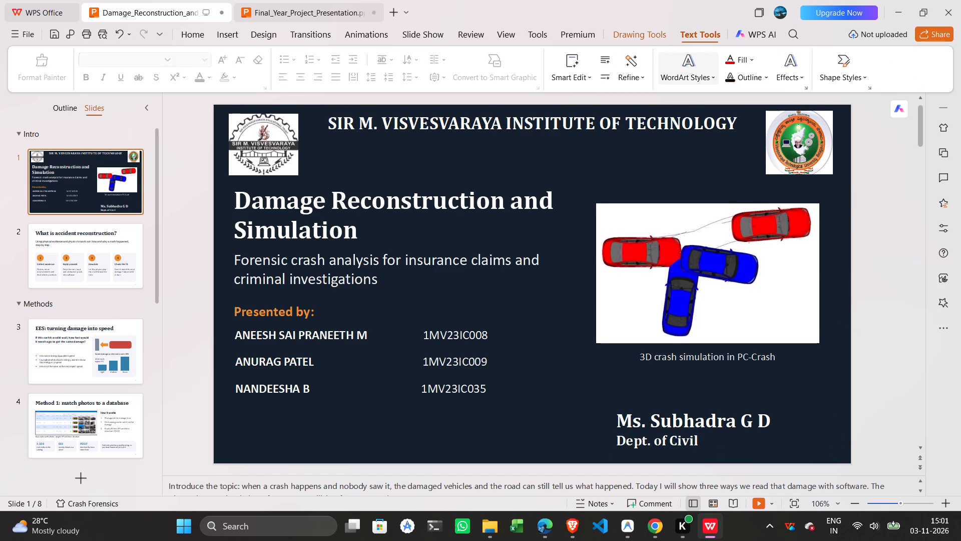
Move the text box with the guide's name and department slightly closer to the slide's bottom-right corner.
click(712, 421)
drag(767, 446, 794, 449)
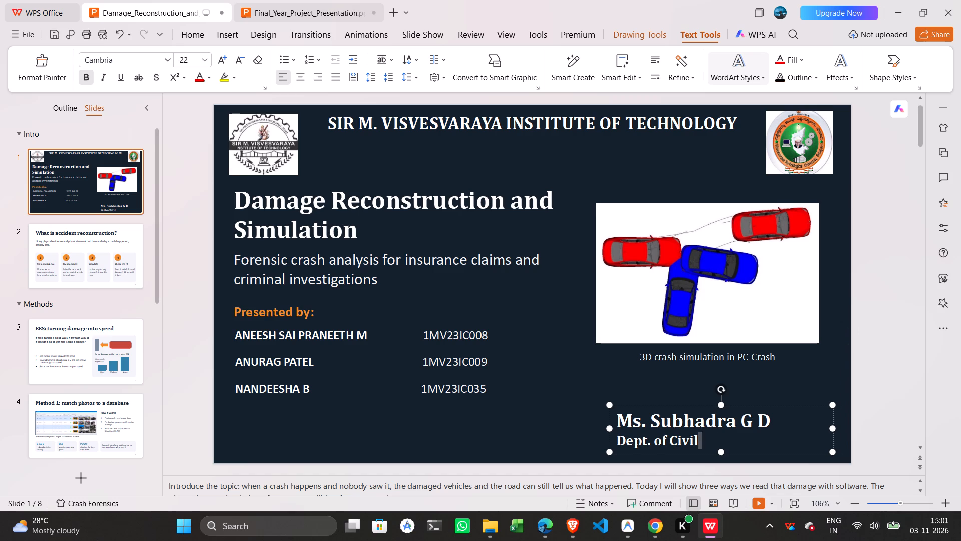
drag(794, 449, 795, 450)
drag(785, 450, 805, 455)
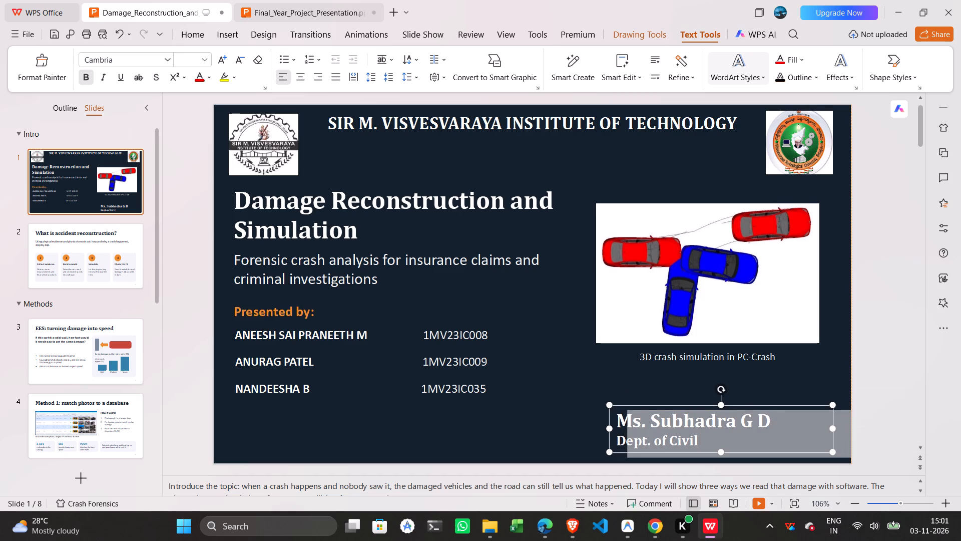
drag(805, 455, 797, 455)
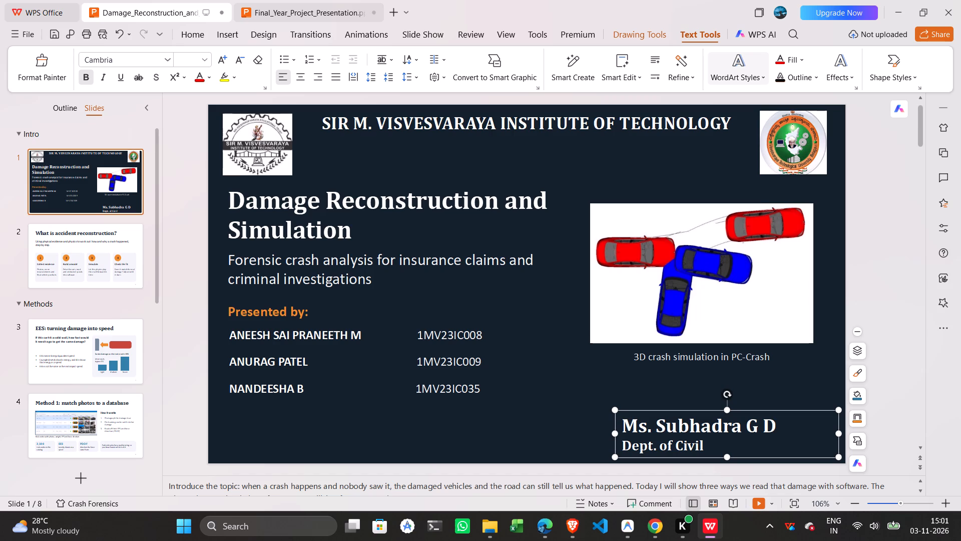
Select the second presenter's row on the title slide.
click(341, 352)
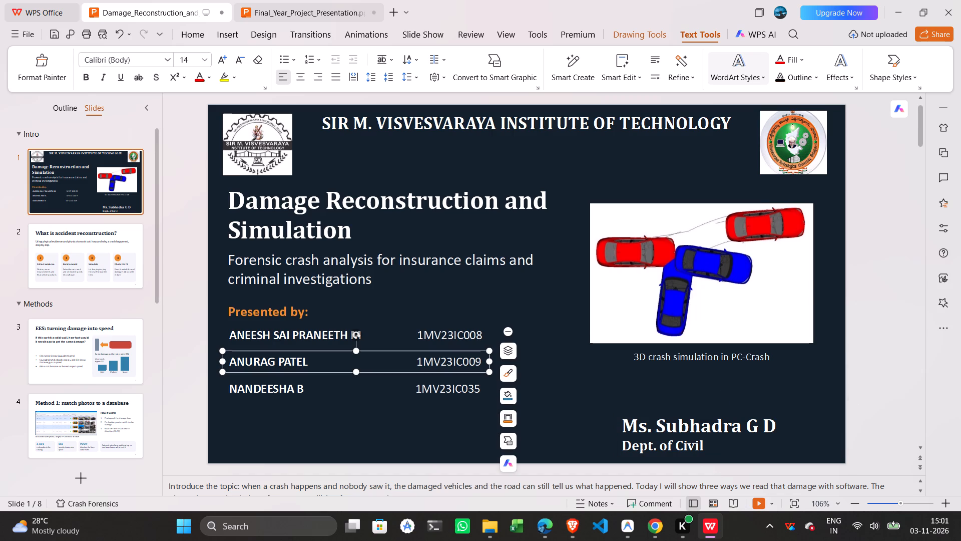
Move the three presenter rows down to the bottom of the slide, stacked closely in the same order.
click(330, 387)
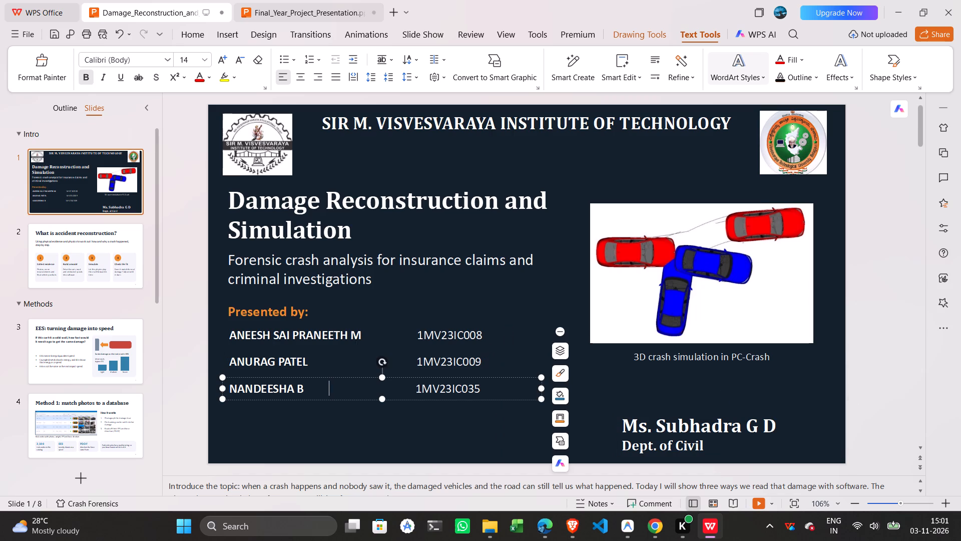
drag(356, 397, 357, 398)
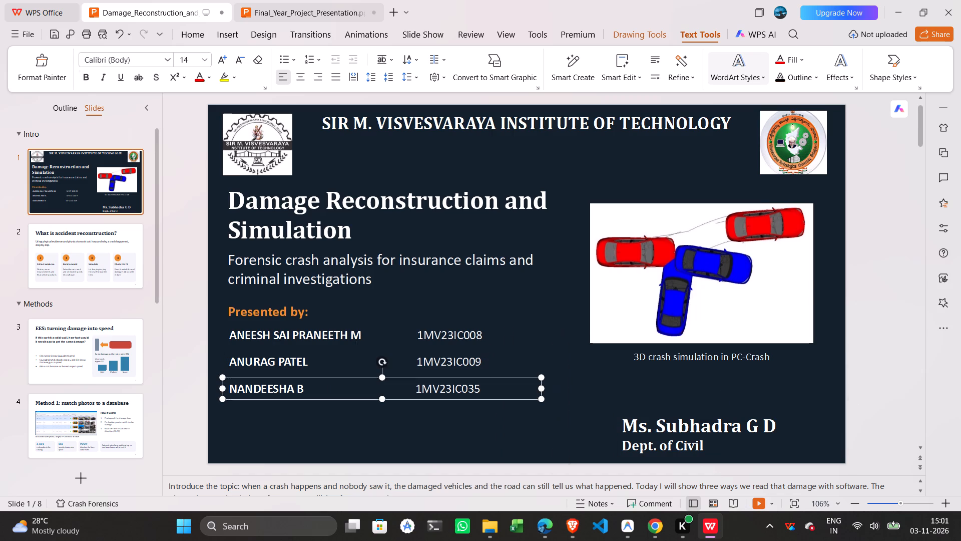
drag(357, 398, 361, 447)
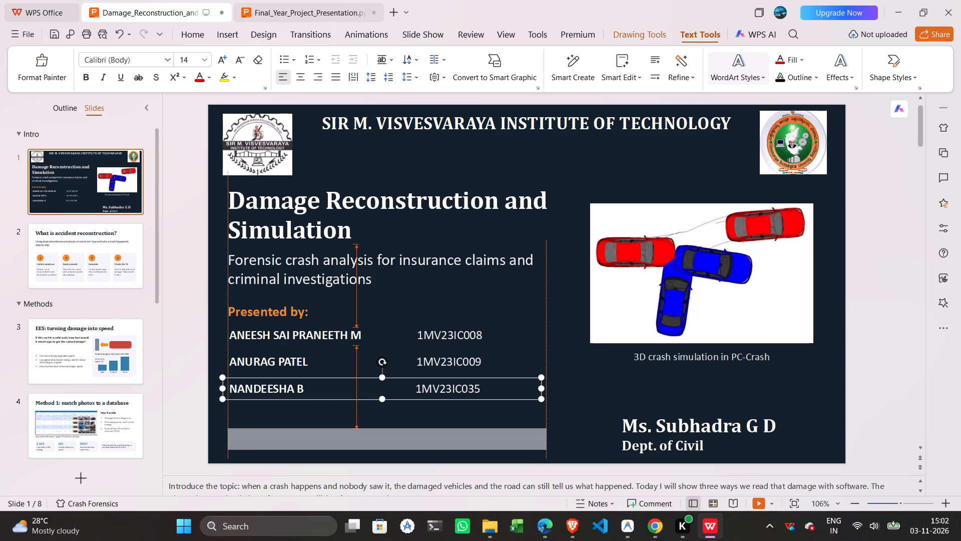
drag(361, 447, 361, 450)
click(338, 358)
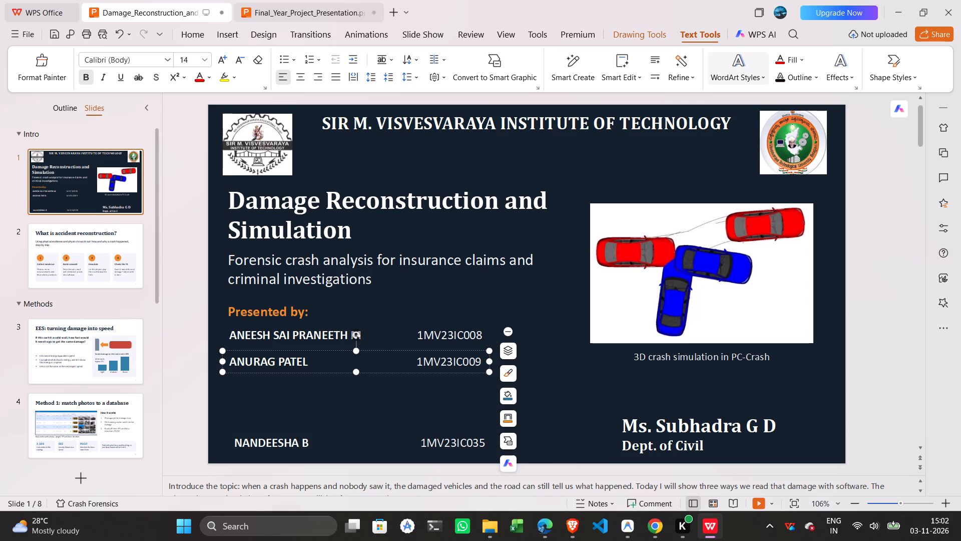
drag(348, 369, 358, 421)
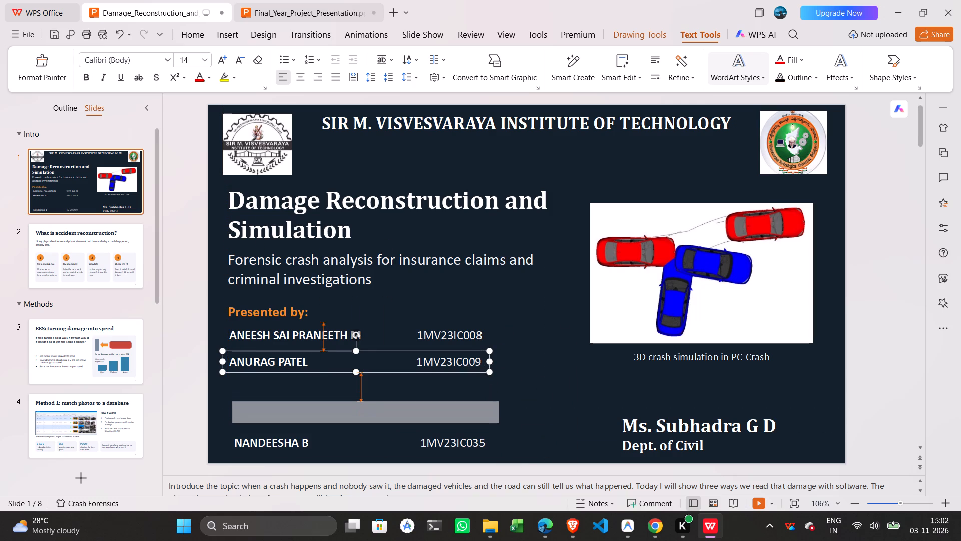
drag(358, 421, 356, 427)
click(380, 335)
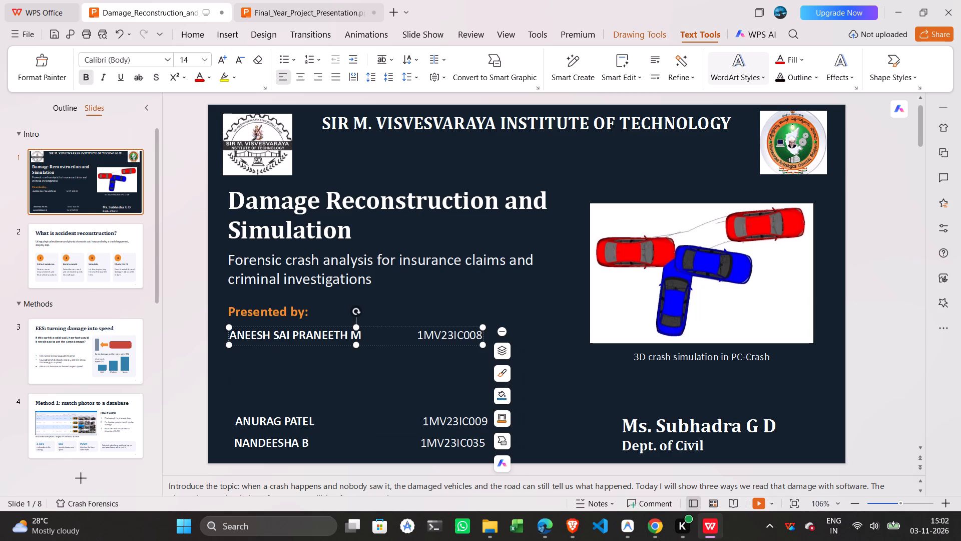
drag(384, 345, 389, 399)
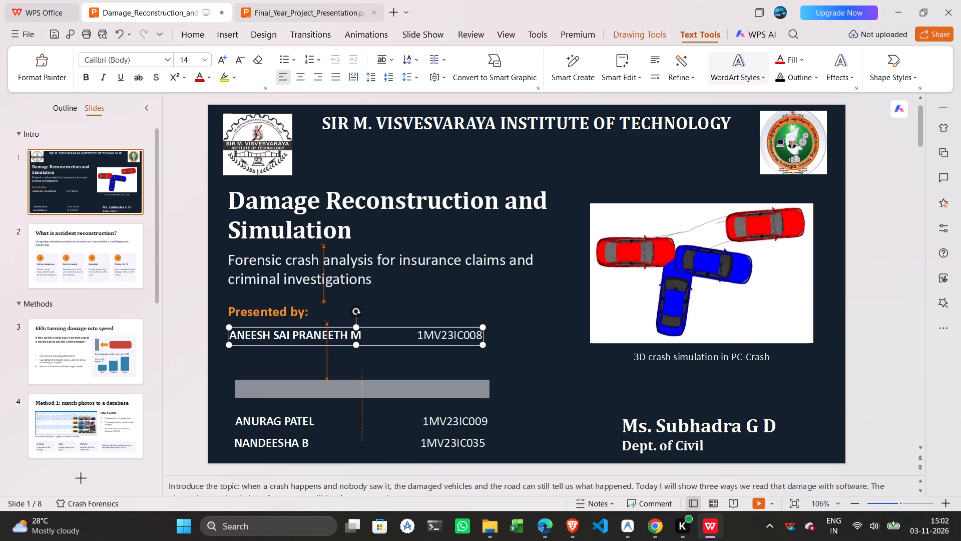
drag(389, 399, 387, 411)
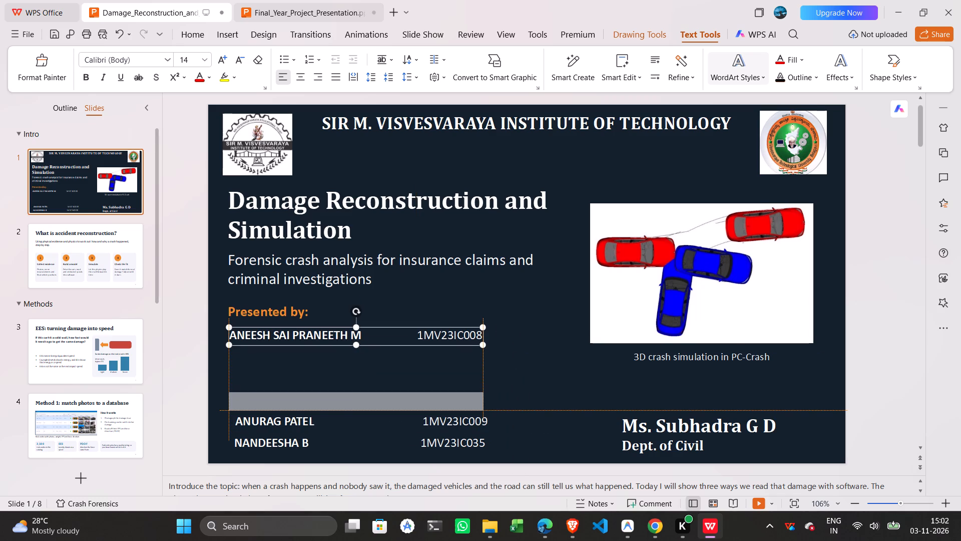
drag(387, 411, 386, 412)
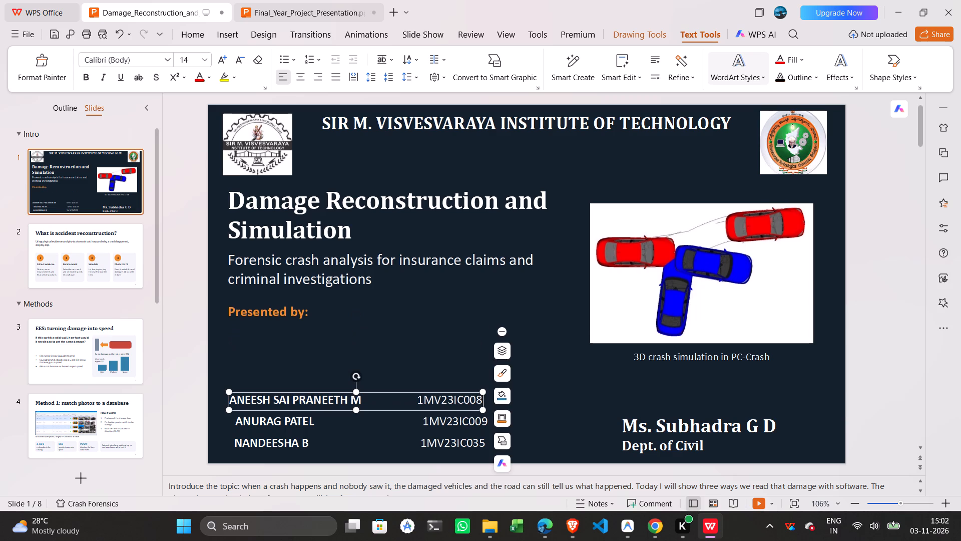
Move the "Presented by:" heading down to just above the first presenter row.
click(289, 310)
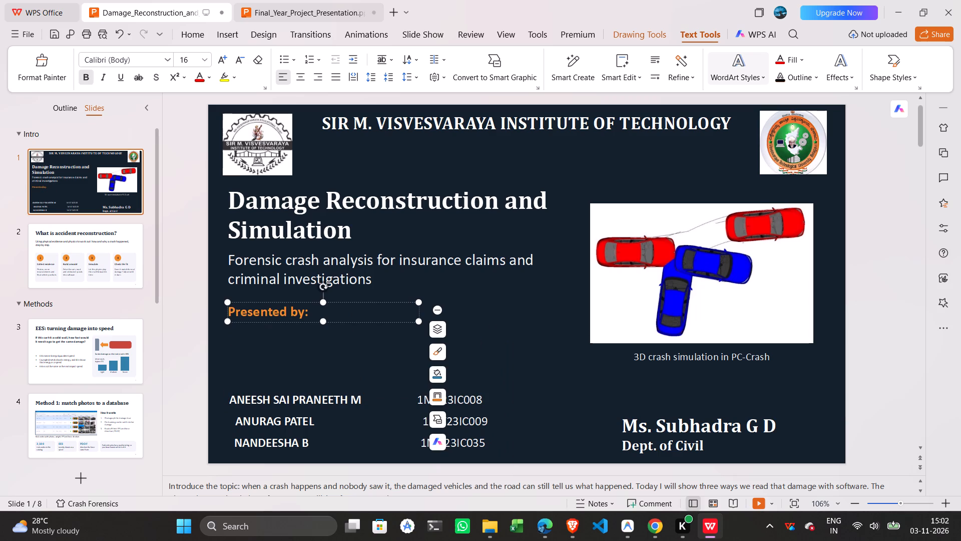
drag(343, 320, 345, 378)
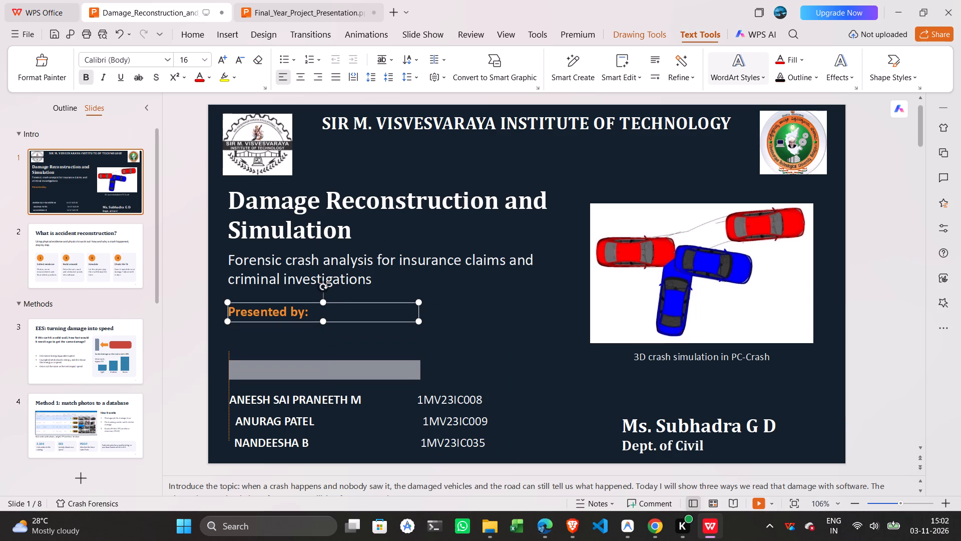
drag(345, 378, 345, 381)
click(361, 408)
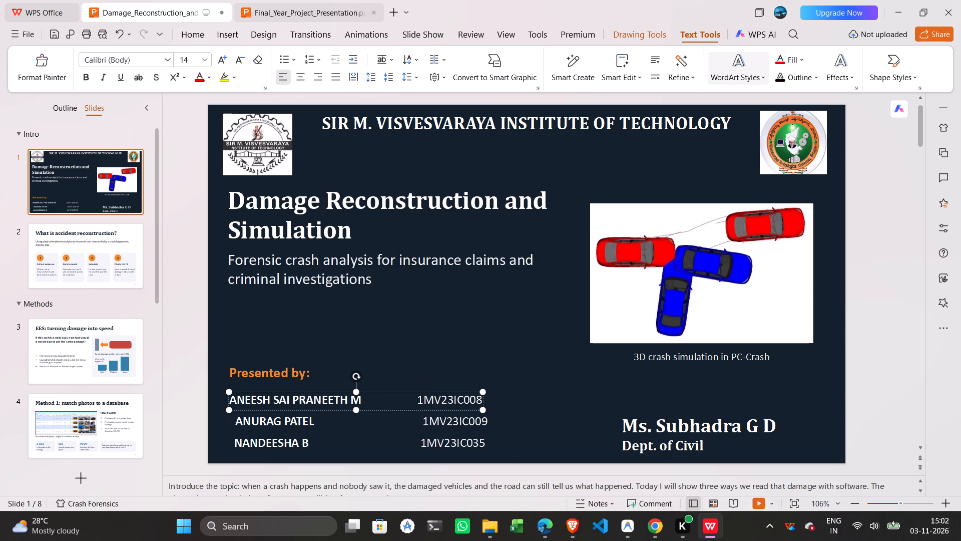
drag(371, 405, 377, 406)
click(329, 346)
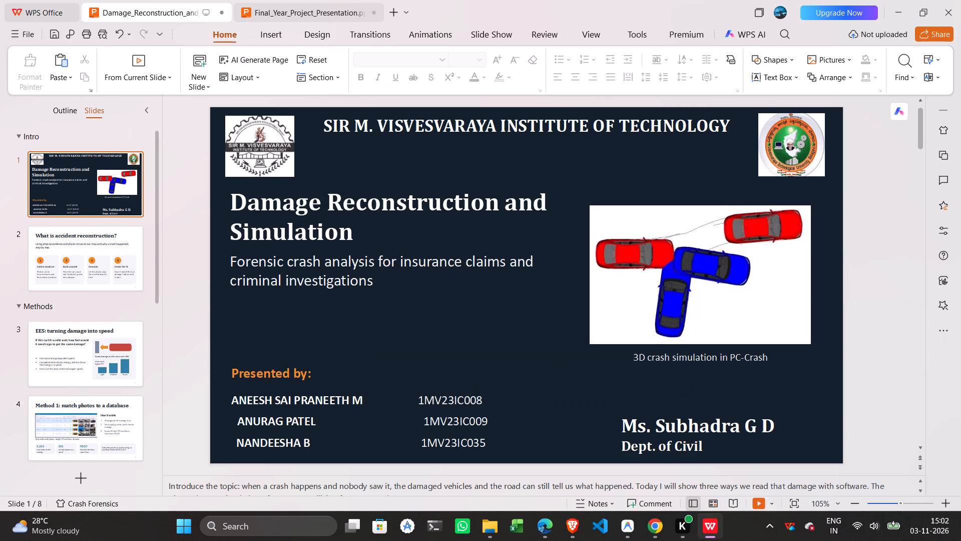
click(312, 0)
click(175, 0)
Even out the spacing of the presenter rows by nudging the first row up and the third row down.
click(383, 403)
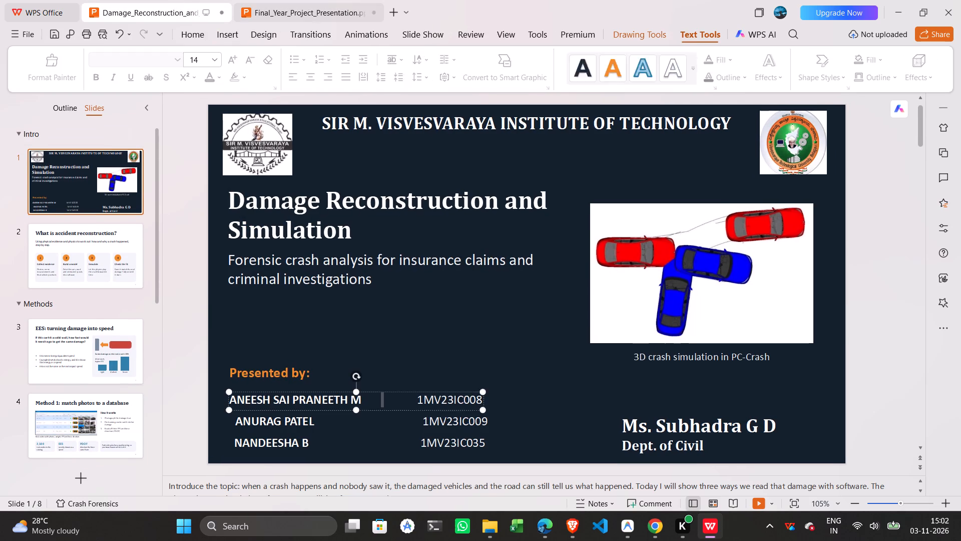
drag(371, 410, 372, 405)
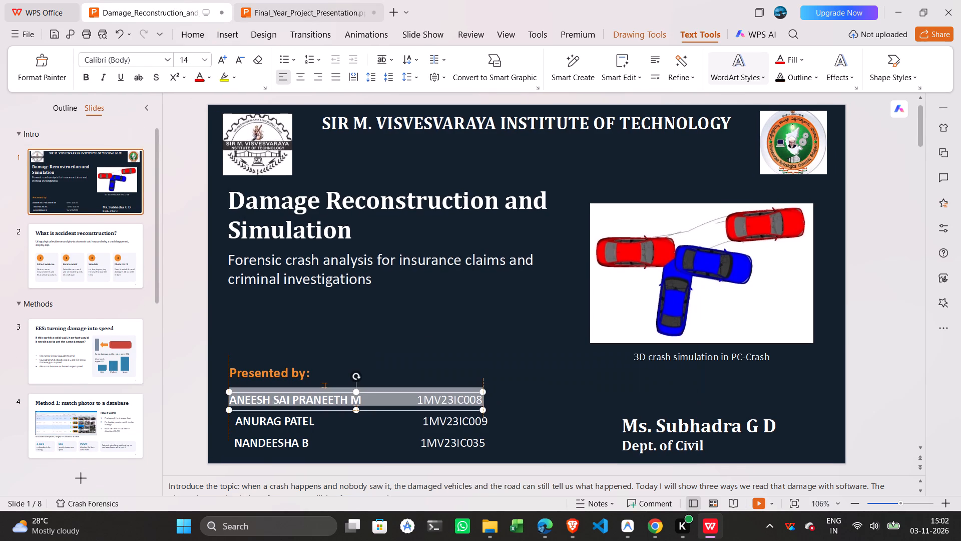
drag(372, 405, 372, 405)
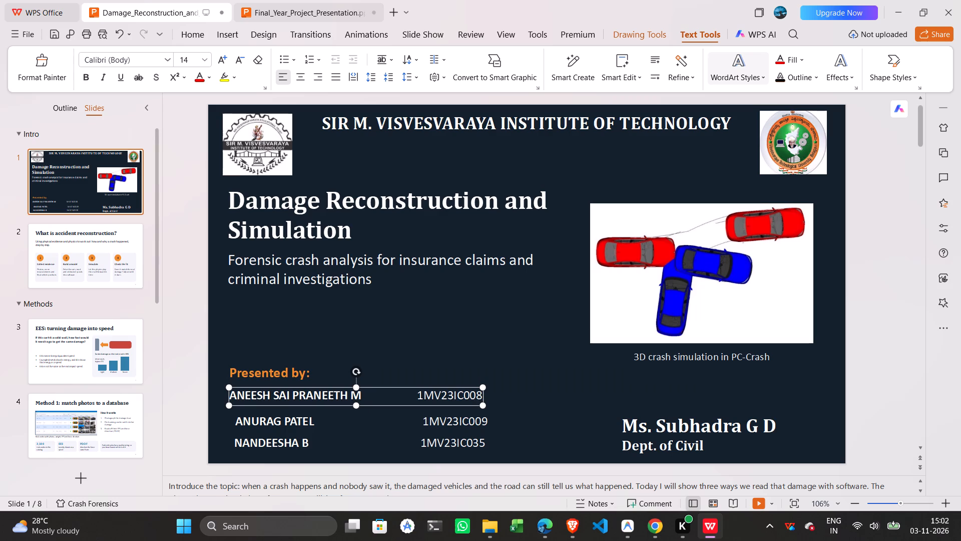
click(372, 420)
click(381, 429)
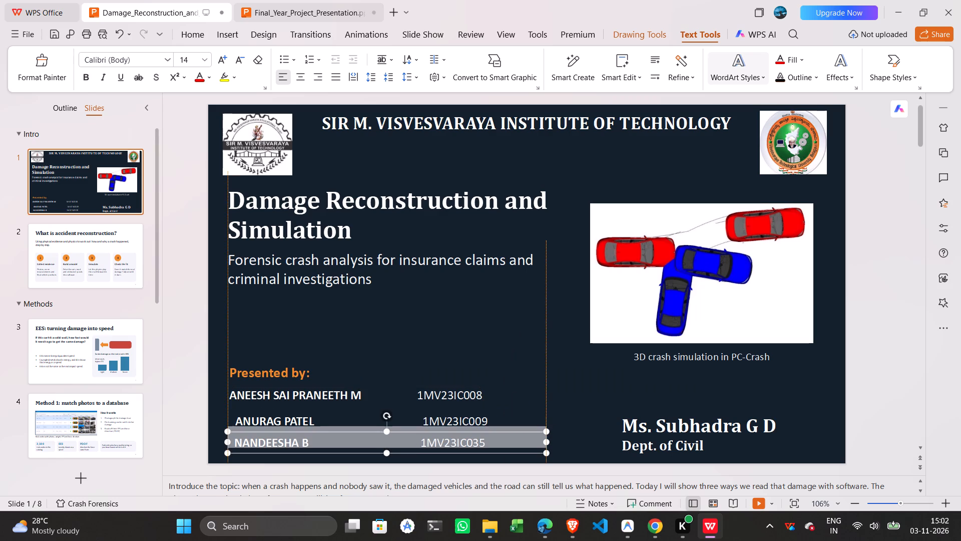
Shift the second presenter row slightly so its name lines up with the start of the first presenter row.
click(376, 417)
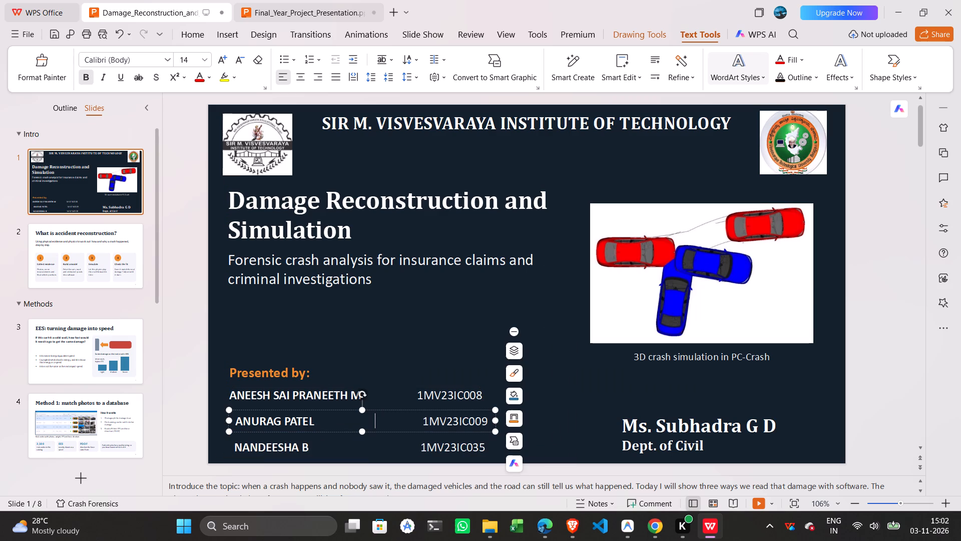
click(381, 430)
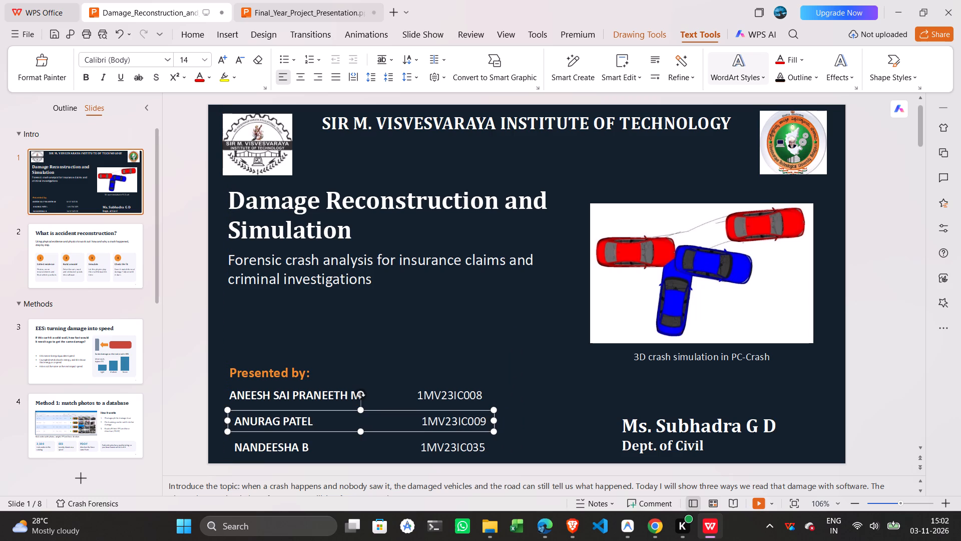
click(233, 424)
drag(228, 421, 237, 423)
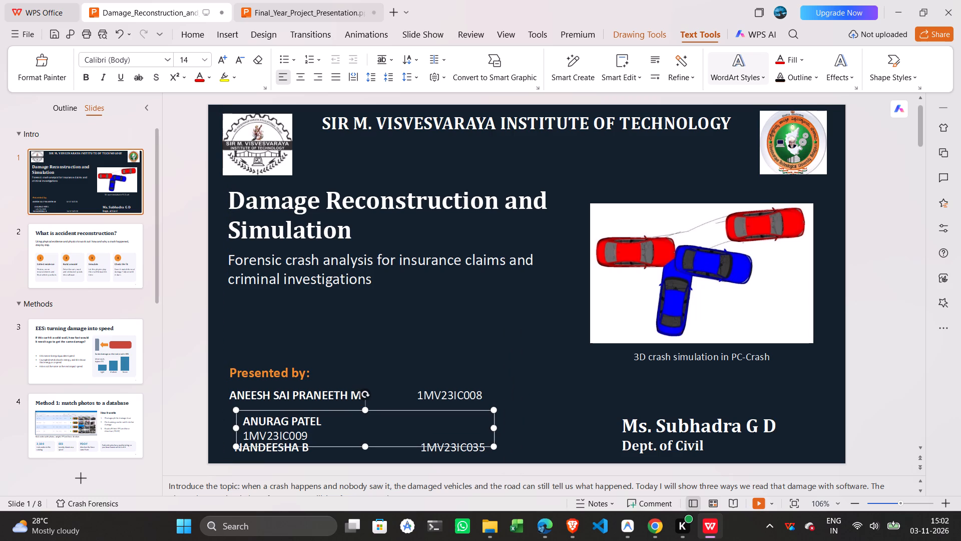
click(237, 426)
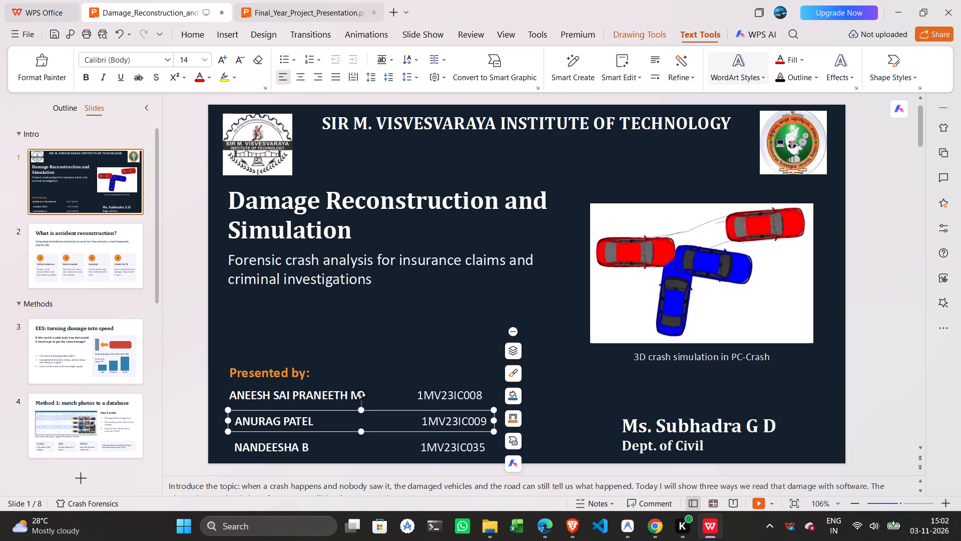
drag(384, 429, 373, 429)
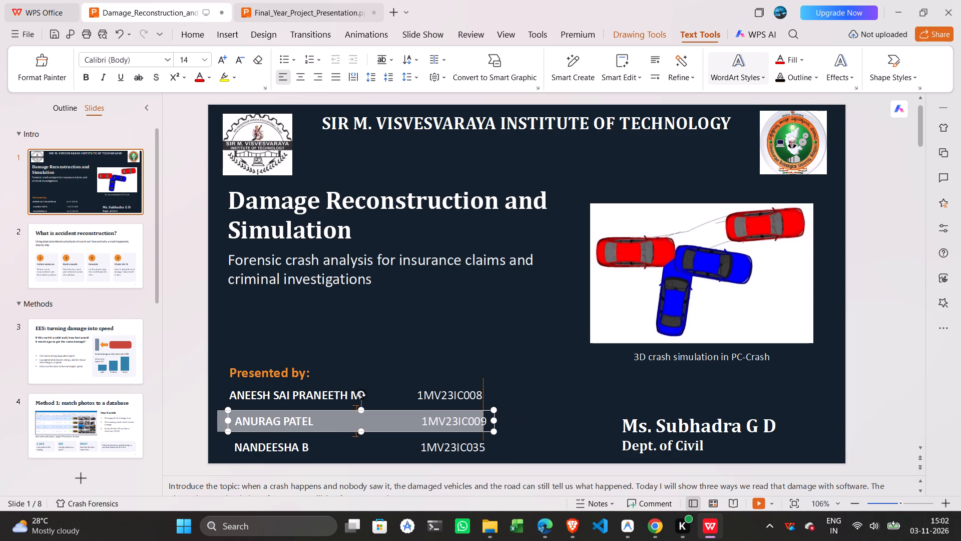
drag(373, 429, 377, 430)
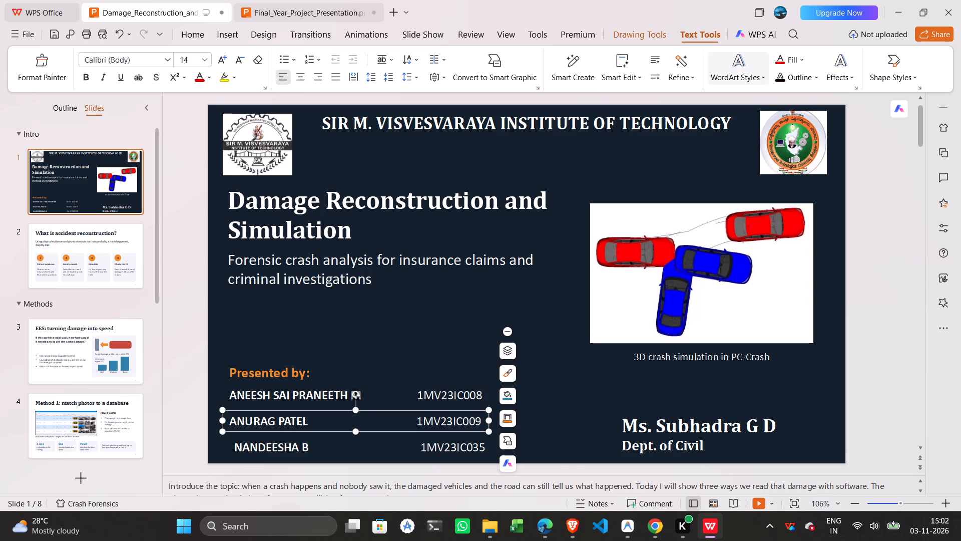
Shift the third presenter row slightly left so its name and student number line up with the rows above.
click(370, 446)
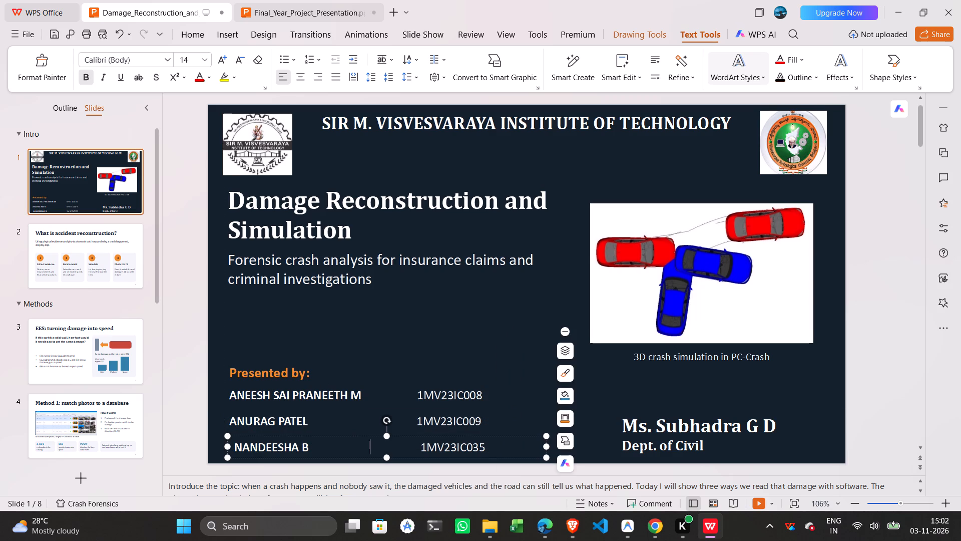
drag(402, 456, 396, 456)
click(381, 334)
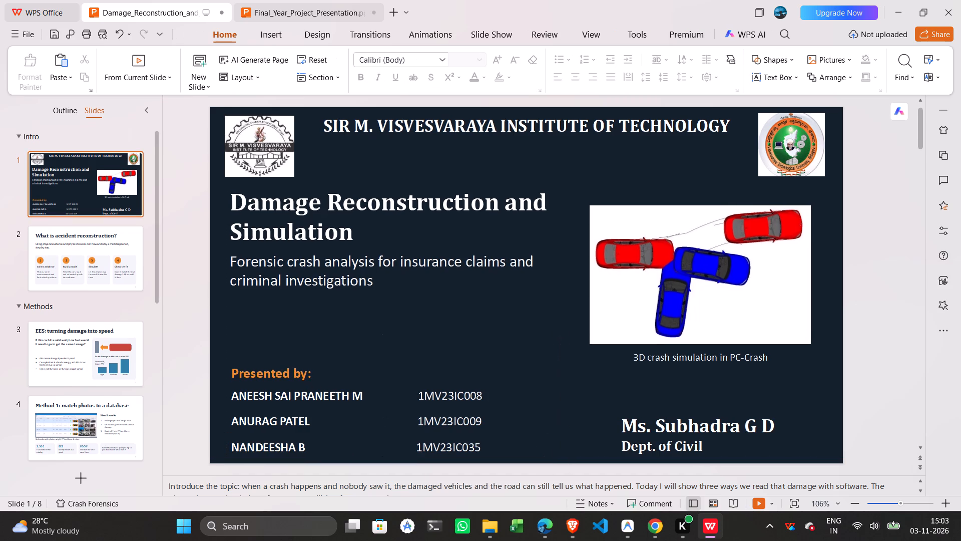
click(302, 312)
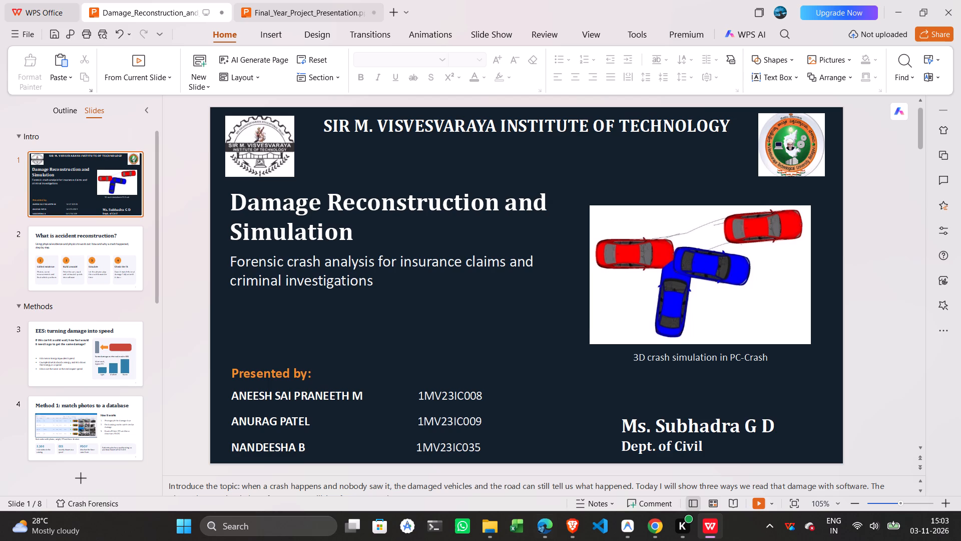
Copy the guide's name and department lines into a new text box just above the "Presented by:" heading.
click(638, 425)
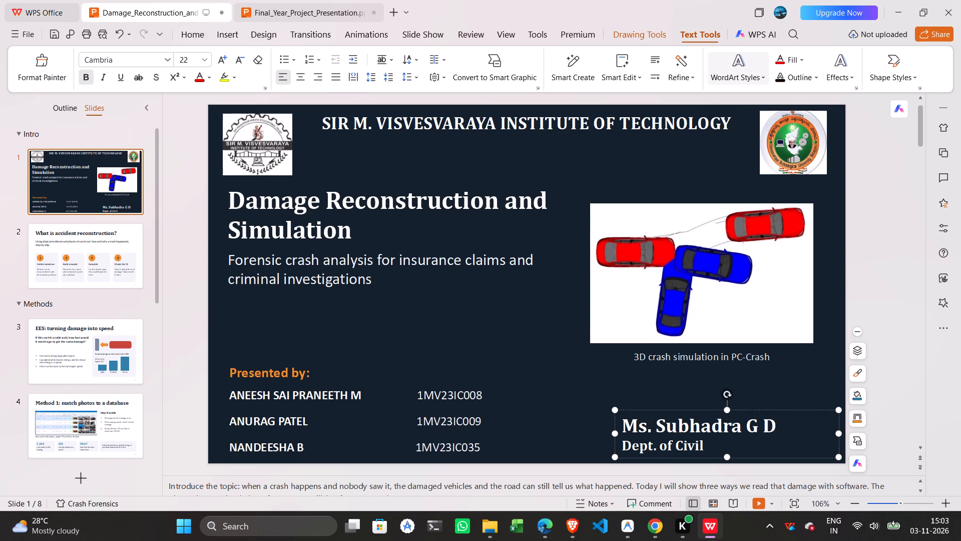
drag(622, 428, 704, 450)
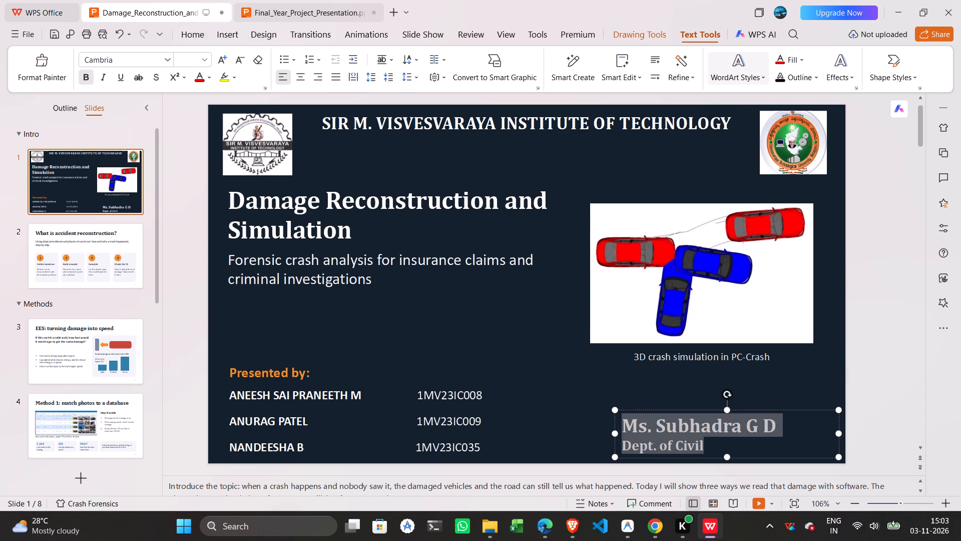
key(ctrl+c)
click(398, 321)
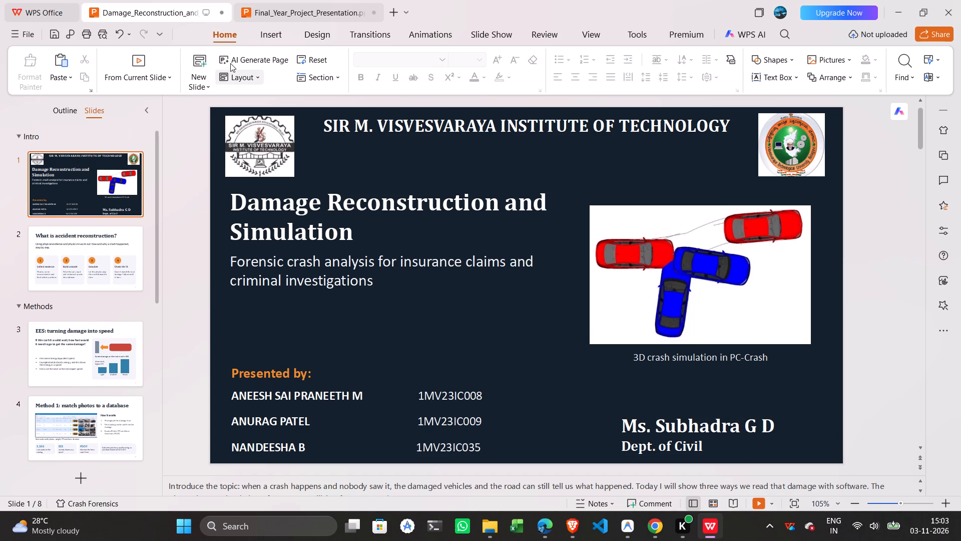
click(275, 38)
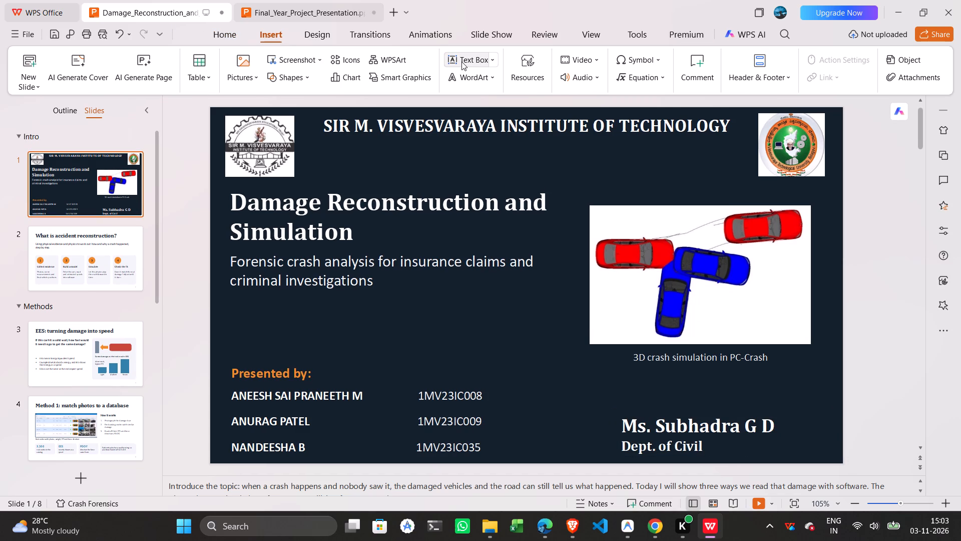
click(461, 61)
click(268, 336)
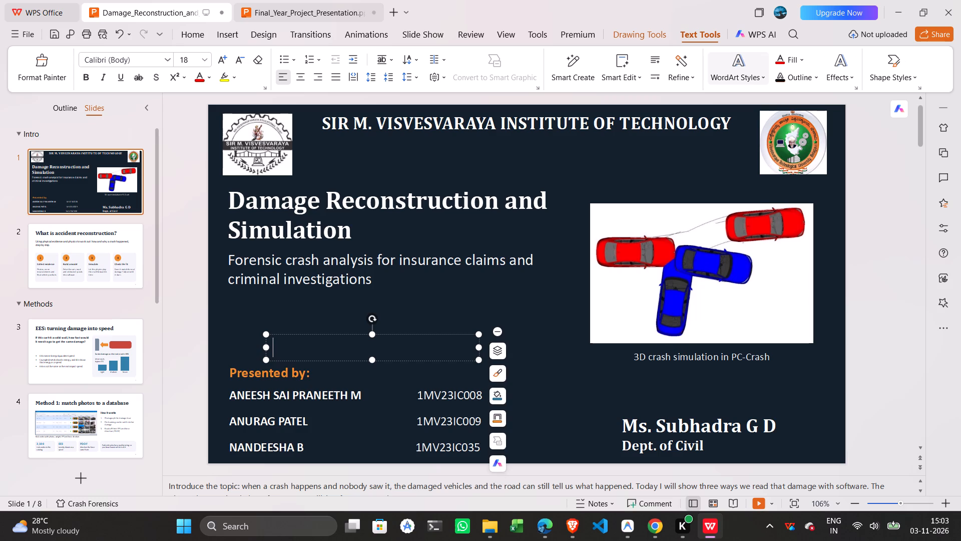
key(ctrl+v)
Delete the "Dept. of Civil" text from the end of the pasted guide details in the new text box.
key(BackSpace)
key(BackSpace)
key(BackSpace)
key(BackSpace)
key(BackSpace)
key(BackSpace)
key(BackSpace)
key(BackSpace)
key(BackSpace)
key(BackSpace)
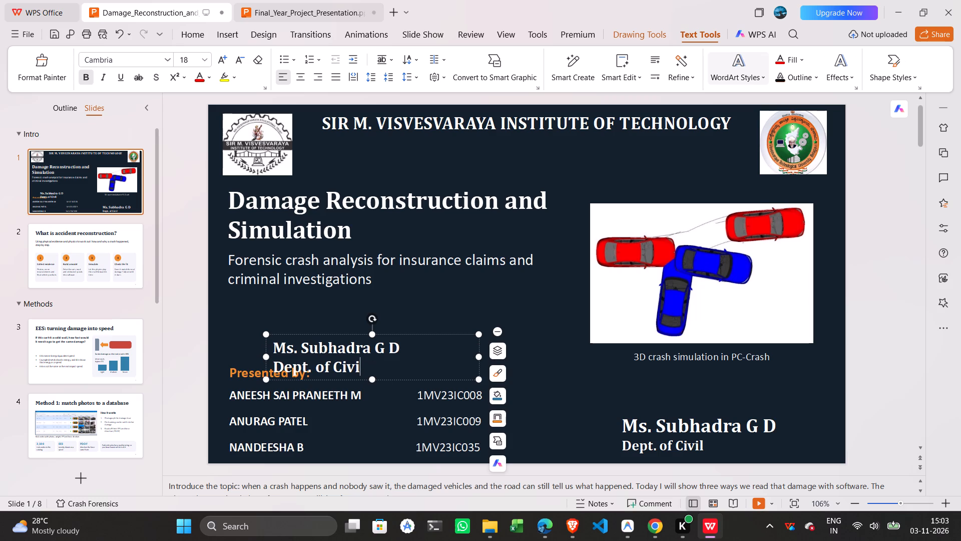
Replace the text in the copied guide text box above the "Presented by:" heading with ROAD SAFETY ENGINEERING.
key(BackSpace)
key(BackSpace)
key(BackSpace)
key(BackSpace)
key(BackSpace)
key(BackSpace)
key(BackSpace)
key(BackSpace)
key(BackSpace)
key(BackSpace)
key(BackSpace)
key(BackSpace)
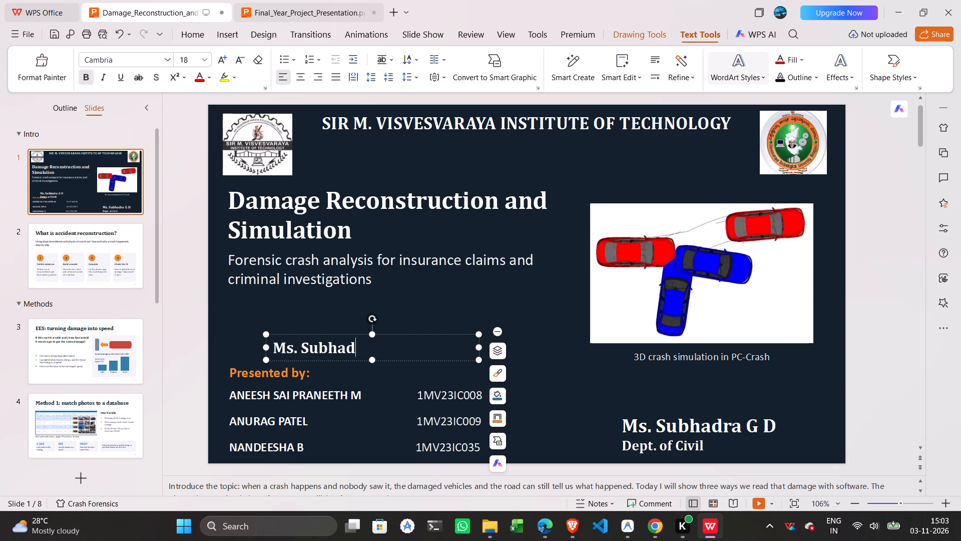
key(BackSpace)
key(BackSpace)
key(BackSpace)
key(BackSpace)
key(BackSpace)
key(BackSpace)
key(BackSpace)
key(BackSpace)
key(shift+r)
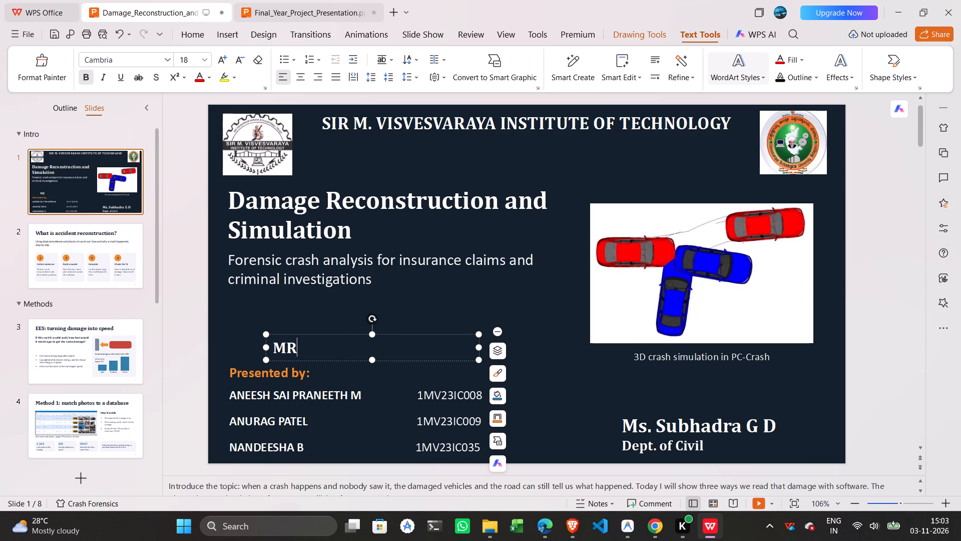
key(Left)
key(BackSpace)
key(Right)
text(OA)
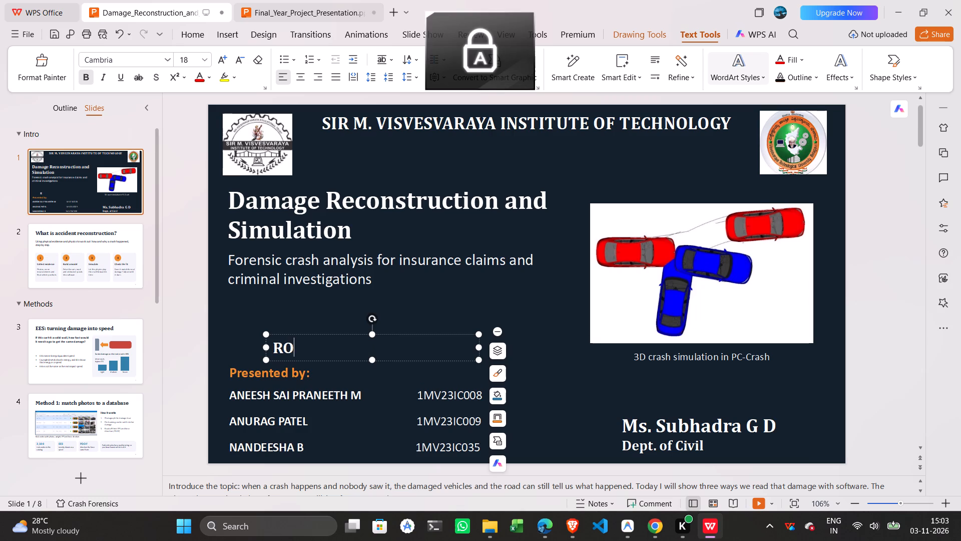
text(D)
key(space)
text(SA)
key(f)
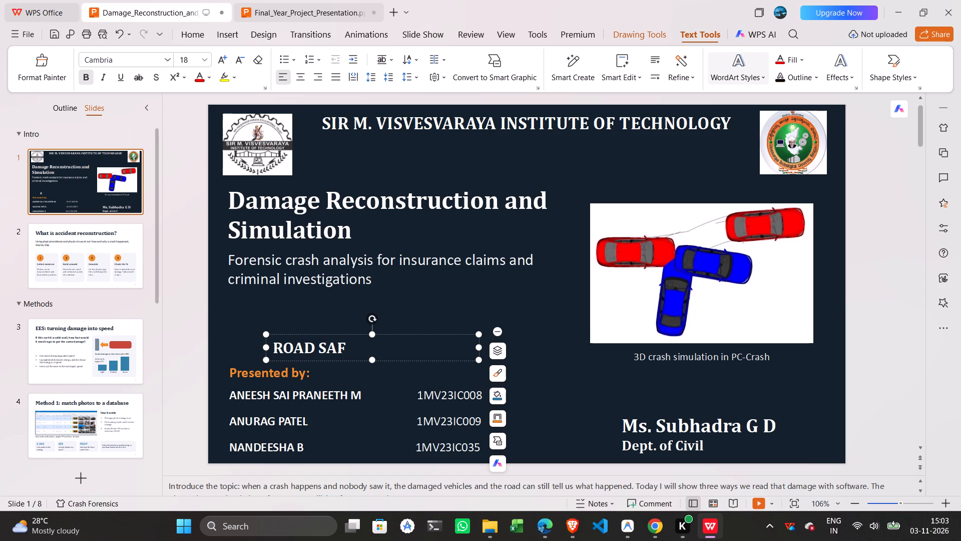
text(ETY)
key(space)
text(EN)
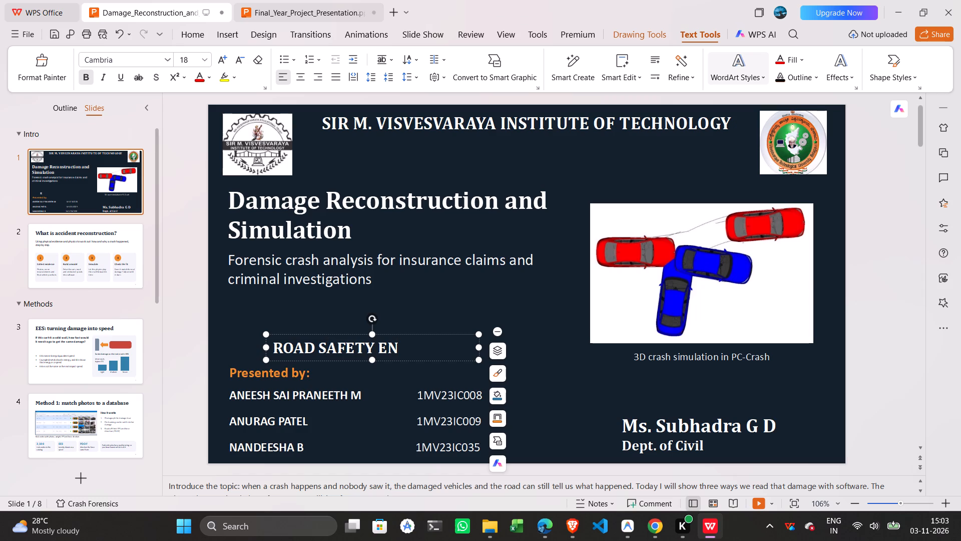
text(GI)
key(n)
text(EERING)
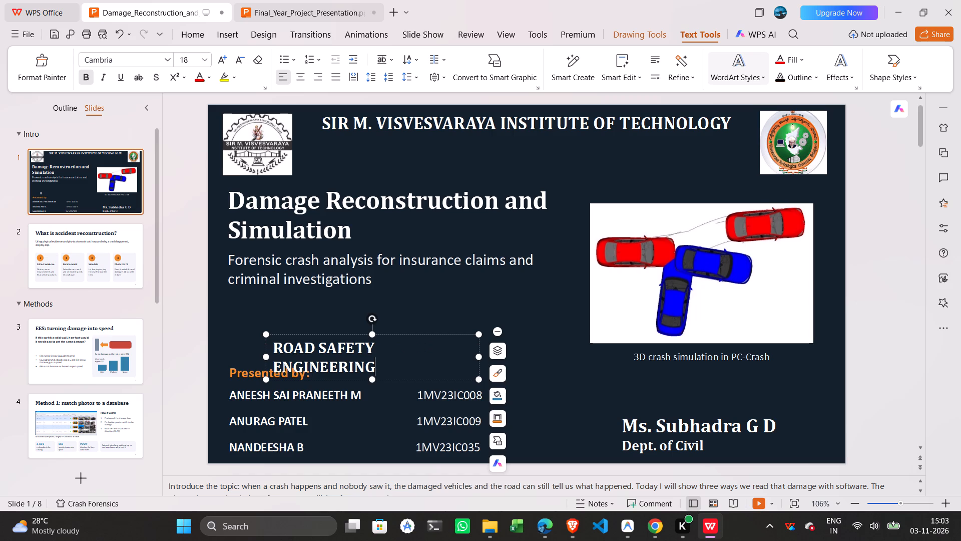
Widen the ROAD SAFETY ENGINEERING box to fit one line and place it between the subtitle and "Presented by:", aligned with that heading's left edge.
drag(479, 357, 505, 359)
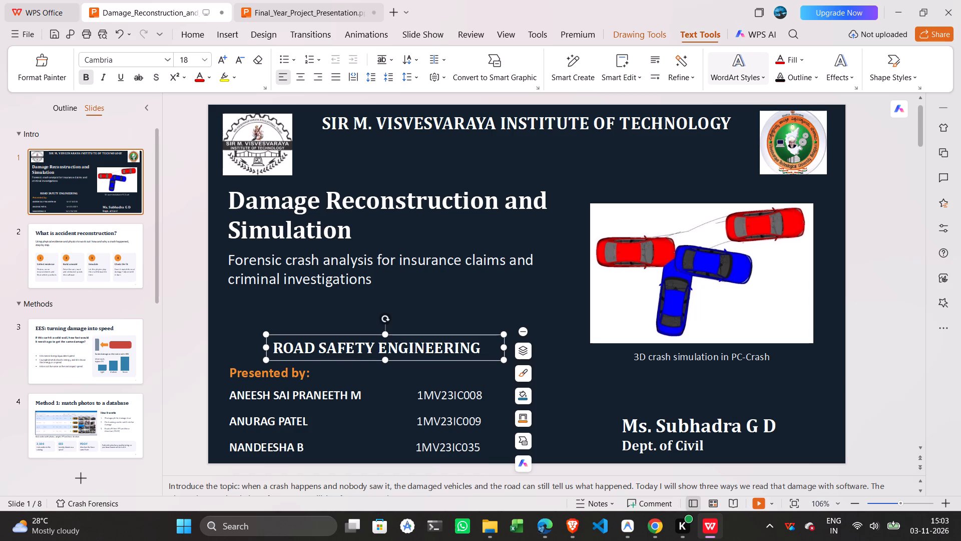
drag(488, 355, 447, 322)
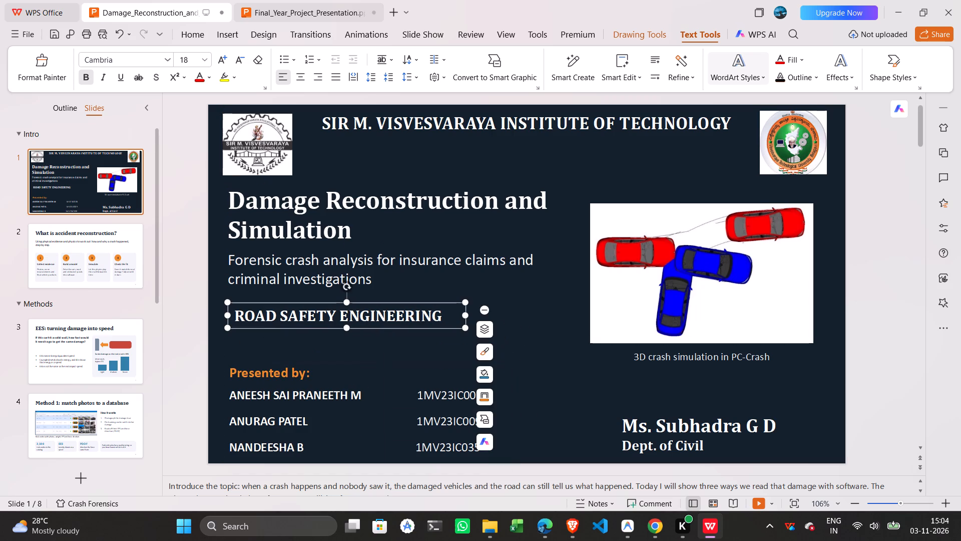
click(299, 377)
click(410, 314)
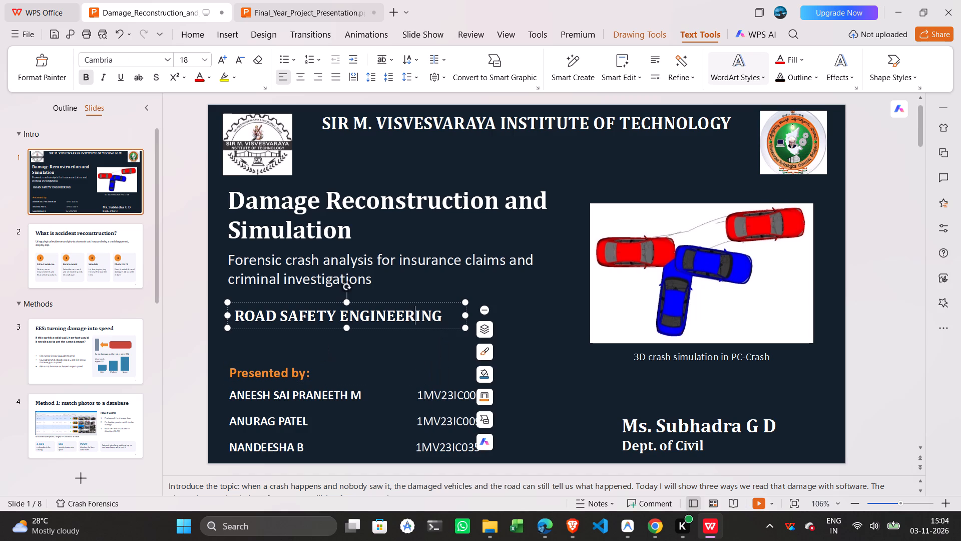
drag(453, 324, 446, 326)
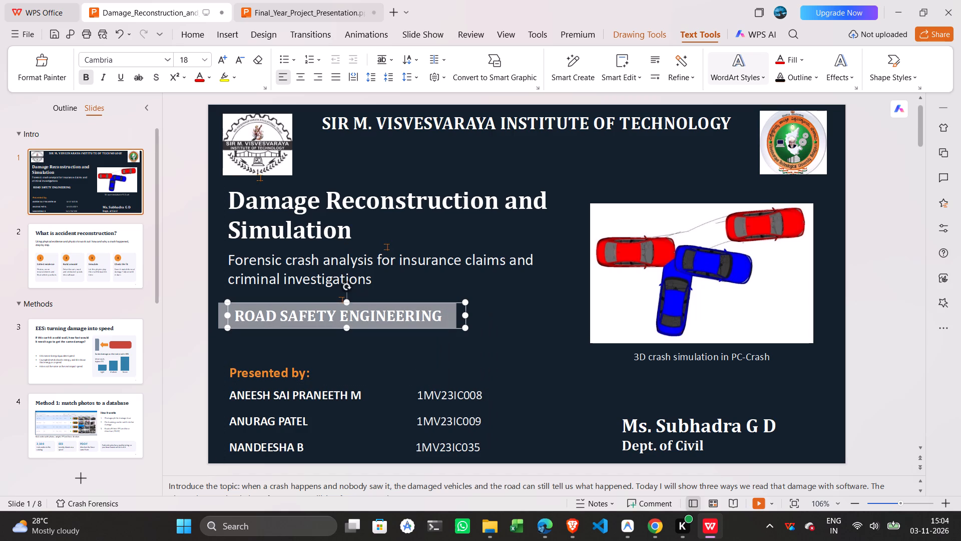
drag(446, 326, 445, 329)
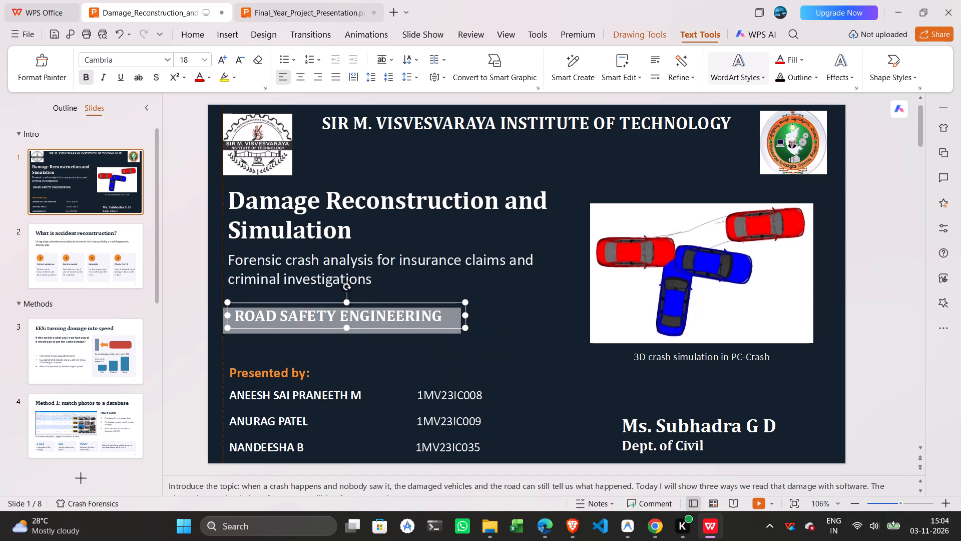
drag(445, 329, 445, 332)
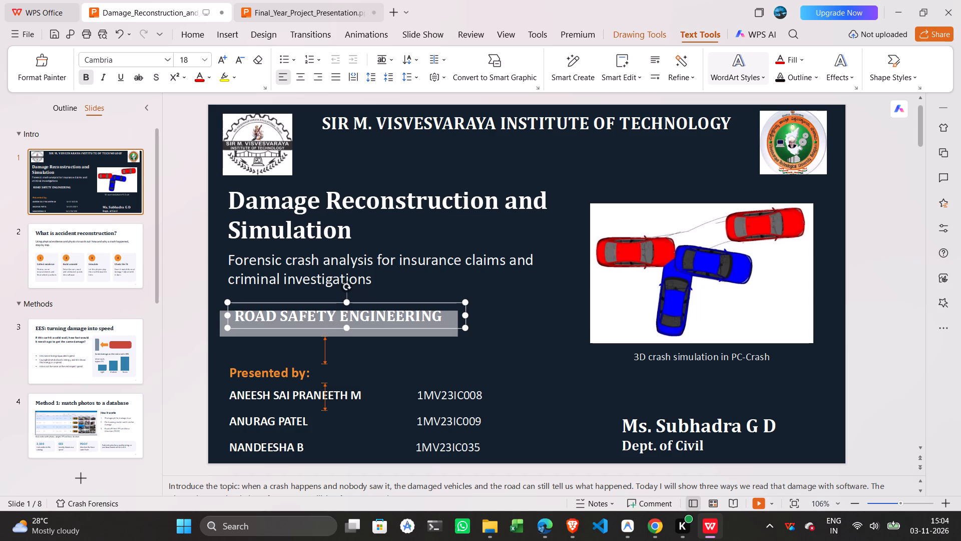
click(460, 295)
click(483, 326)
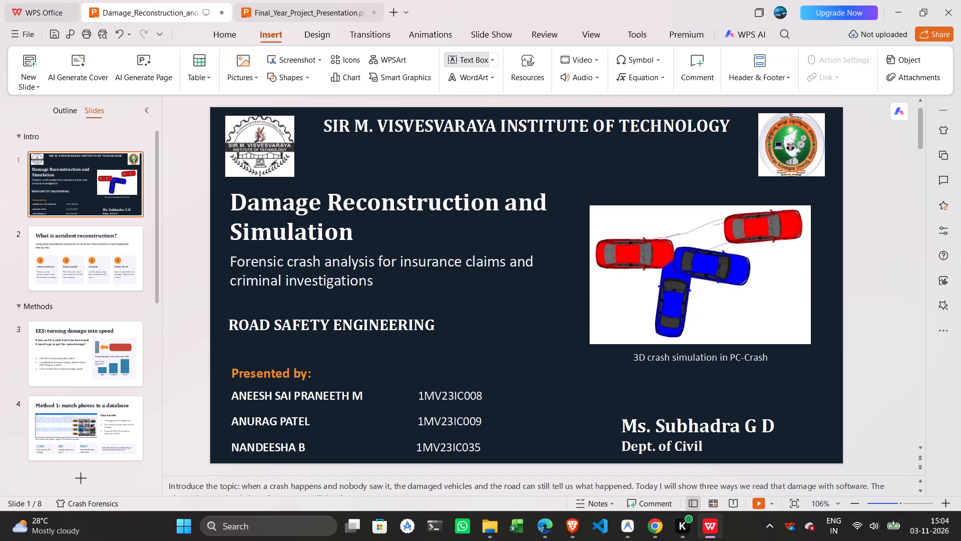
click(408, 332)
drag(441, 333, 444, 333)
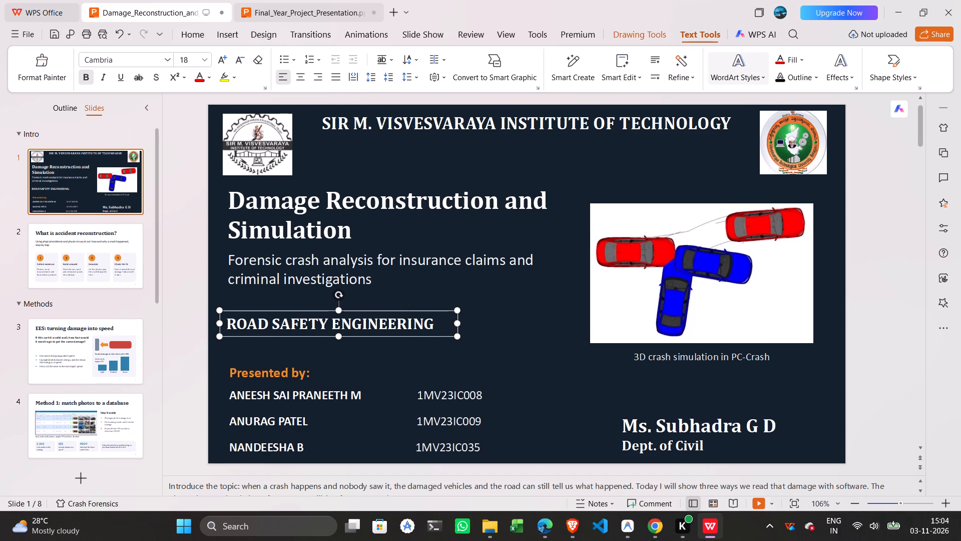
Nudge the ROAD SAFETY ENGINEERING box slightly so its text lines up with the "Presented by:" heading and presenter names.
drag(444, 333, 446, 334)
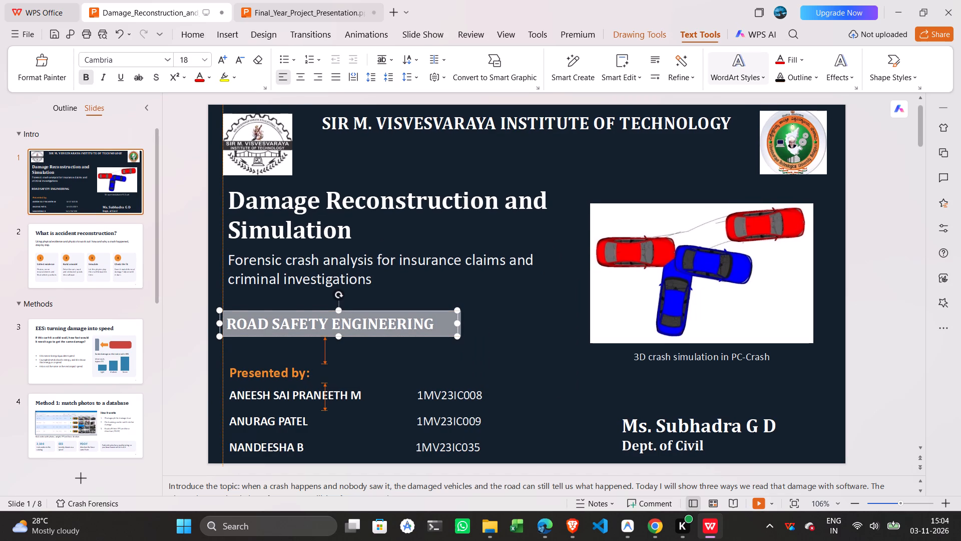
click(449, 277)
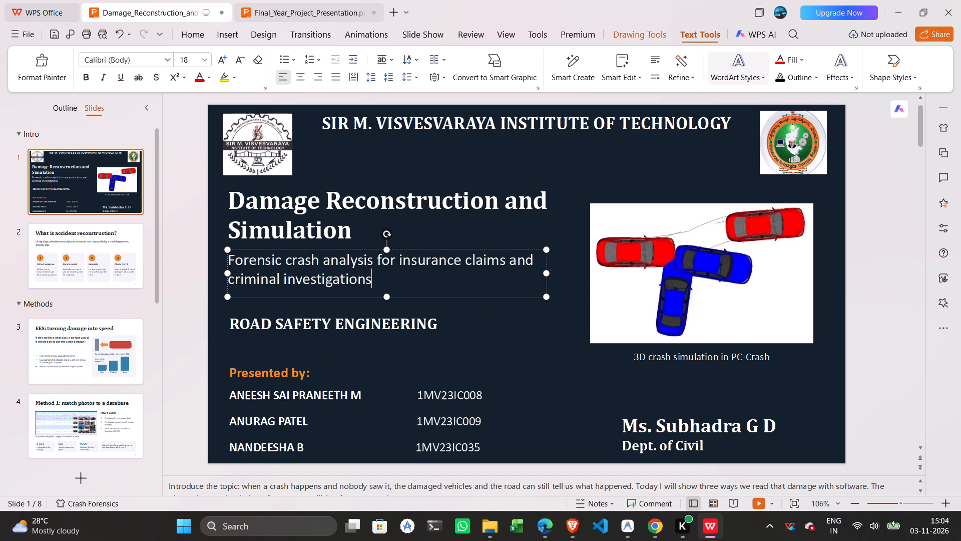
click(491, 350)
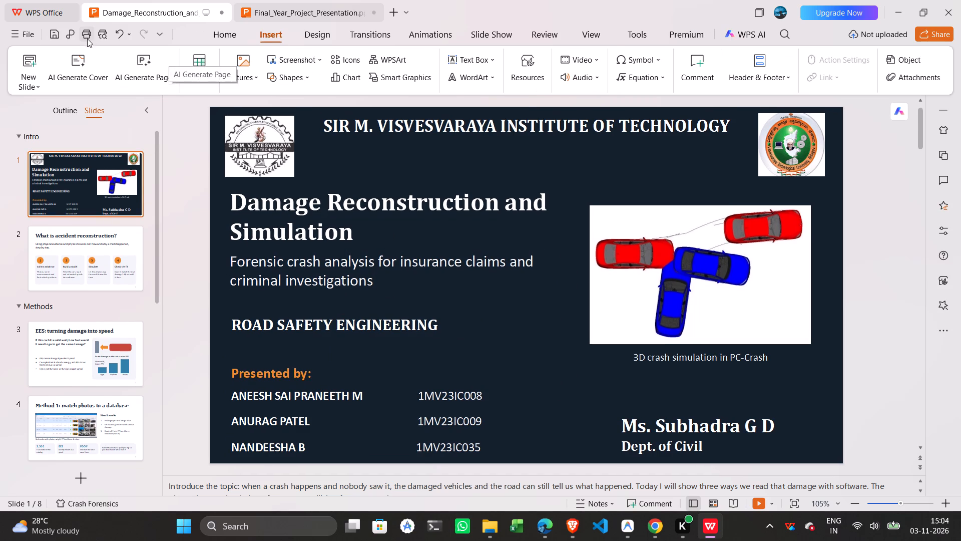
Save the Damage_Reconstruction_and_Simulation presentation.
click(55, 35)
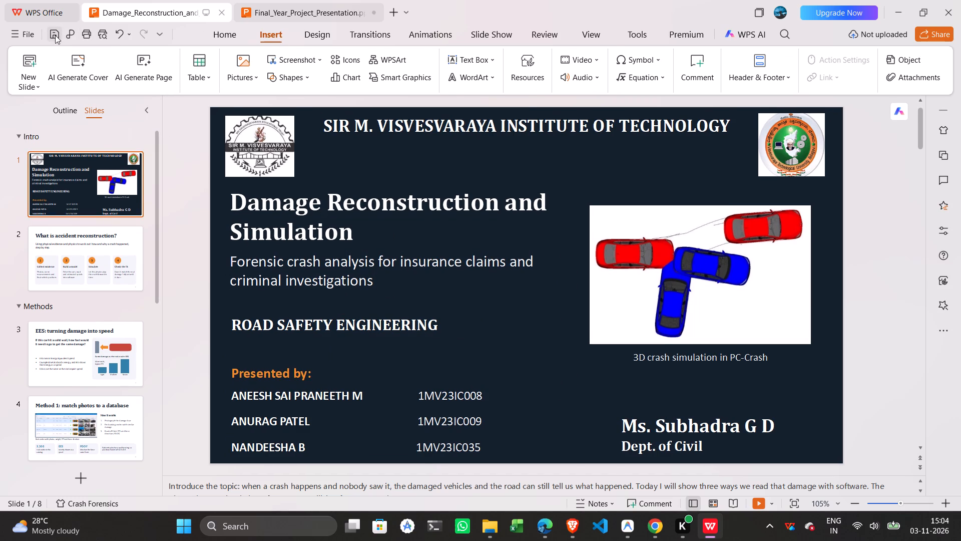
click(52, 32)
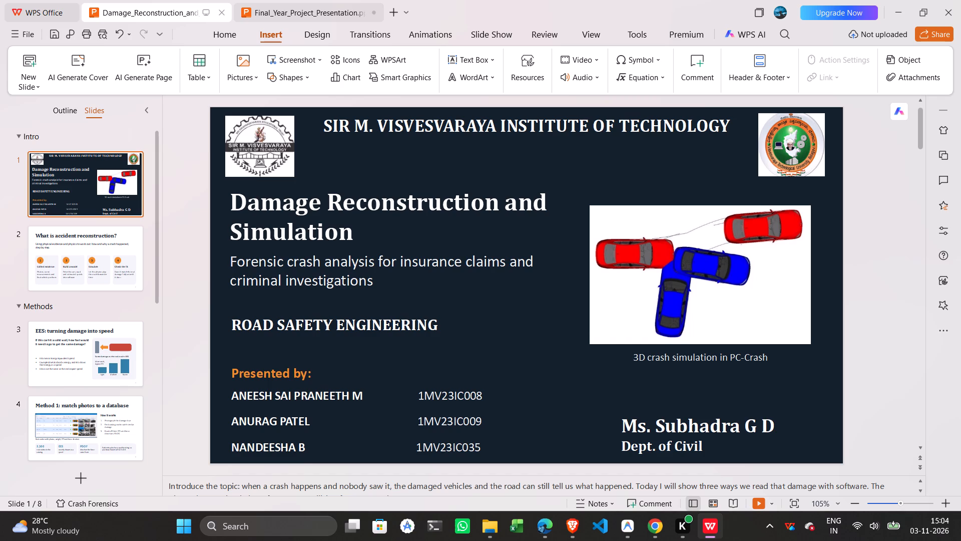
Check the guidance heading in Final_Year_Project_Presentation, and start a matching heading in a new text box above the guide's name on the Damage_Reconstruction_and_Simulation title slide.
click(298, 0)
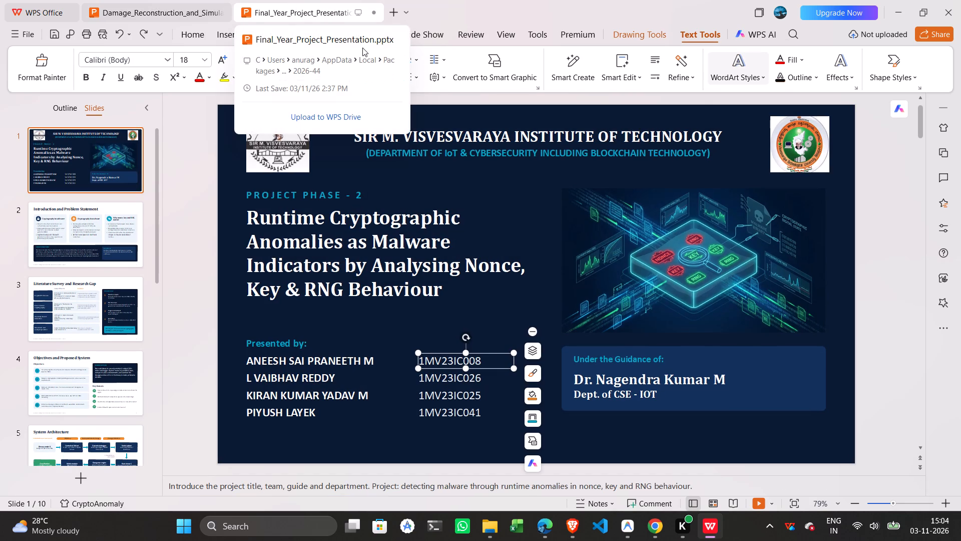
click(109, 0)
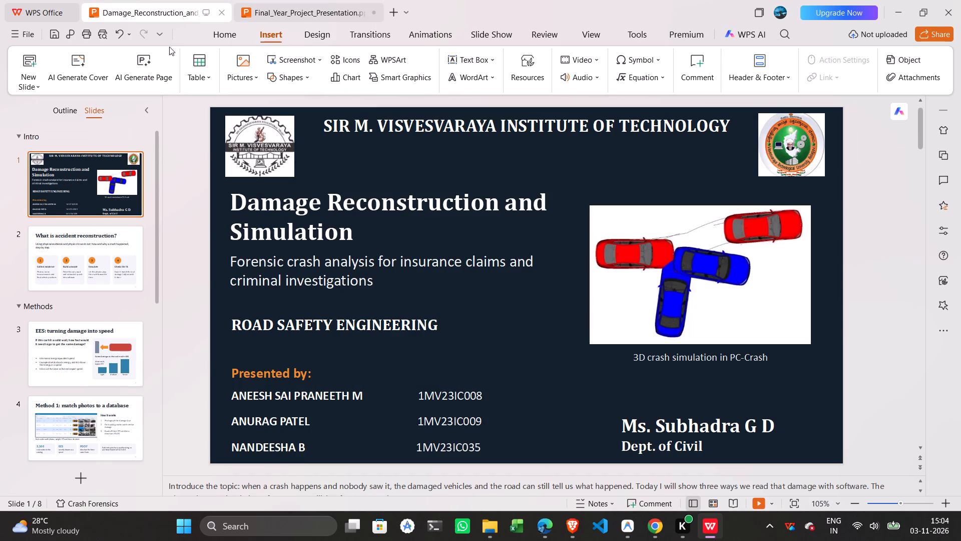
click(281, 2)
click(593, 358)
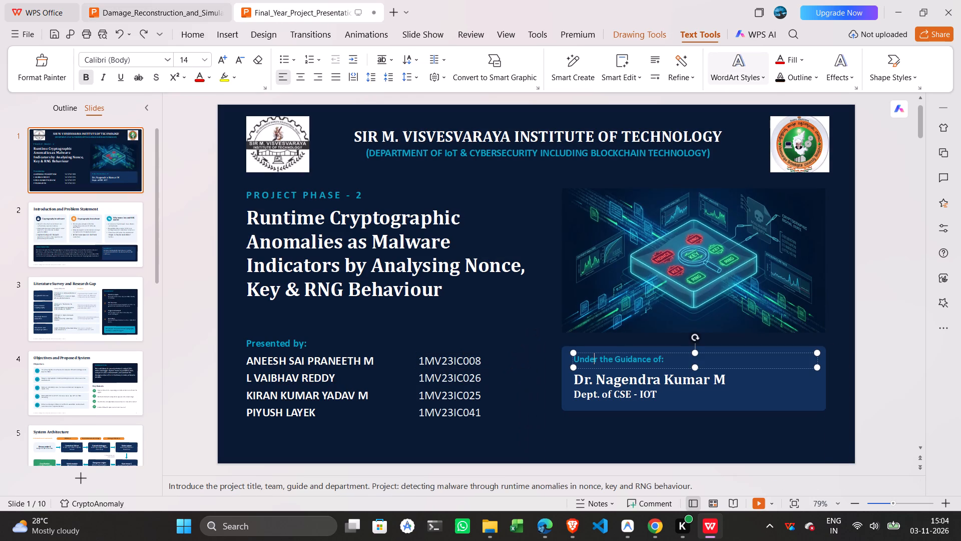
click(206, 0)
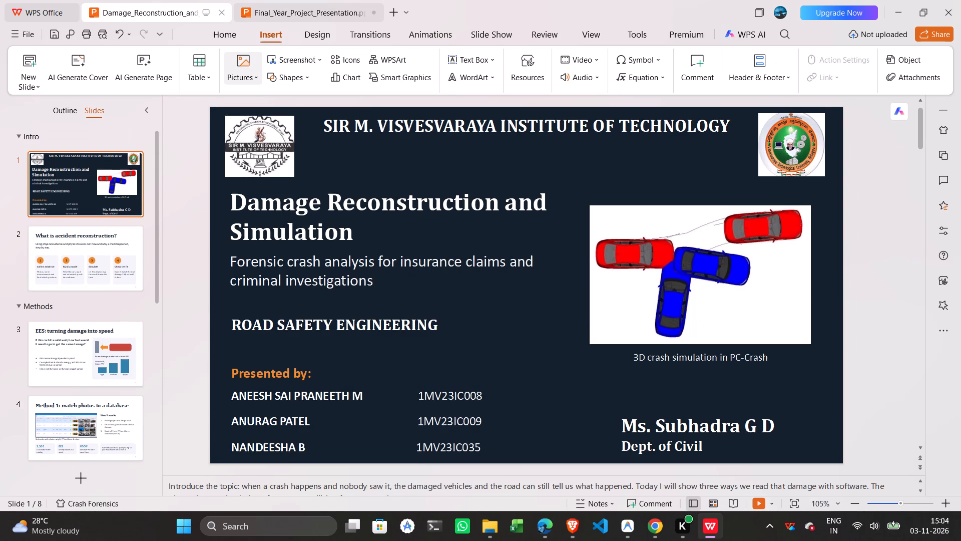
click(651, 425)
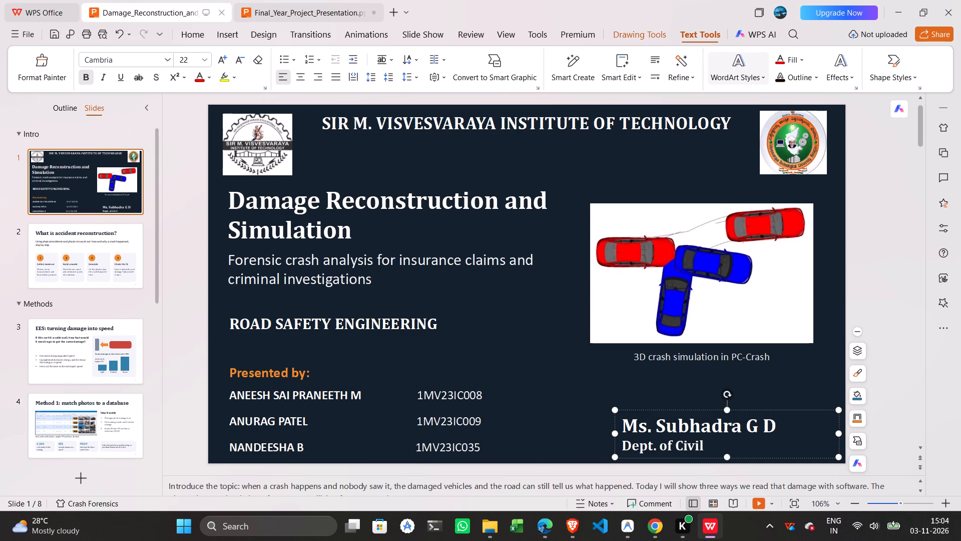
click(658, 394)
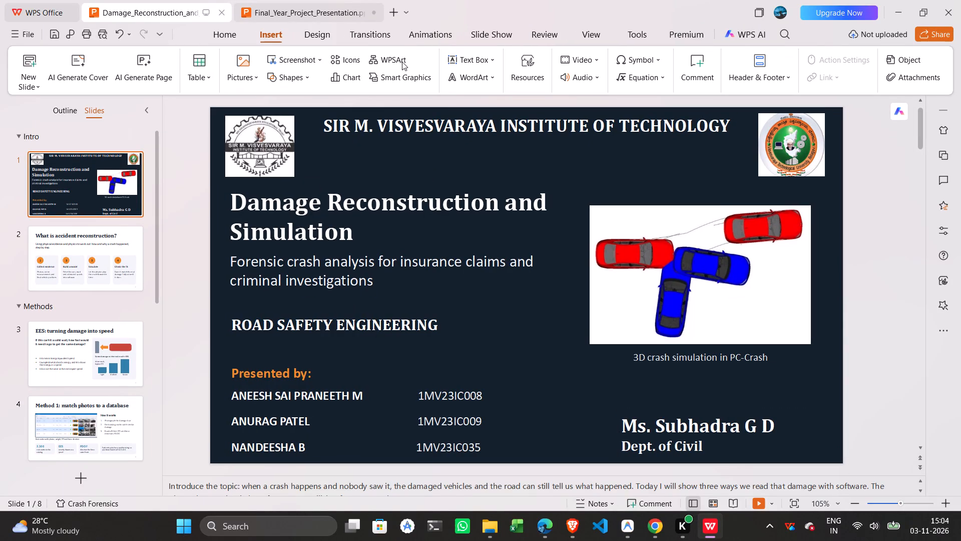
click(466, 57)
click(658, 399)
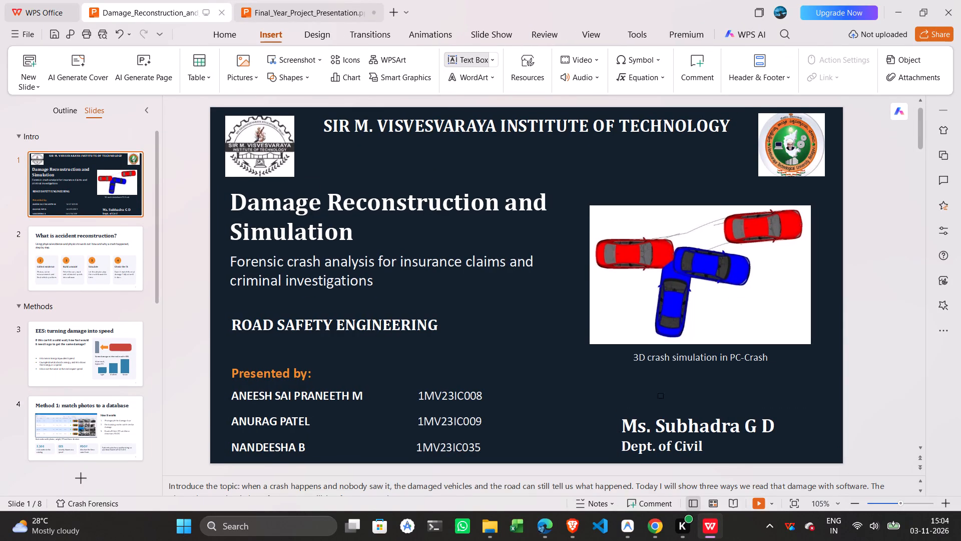
drag(706, 403, 655, 393)
click(650, 394)
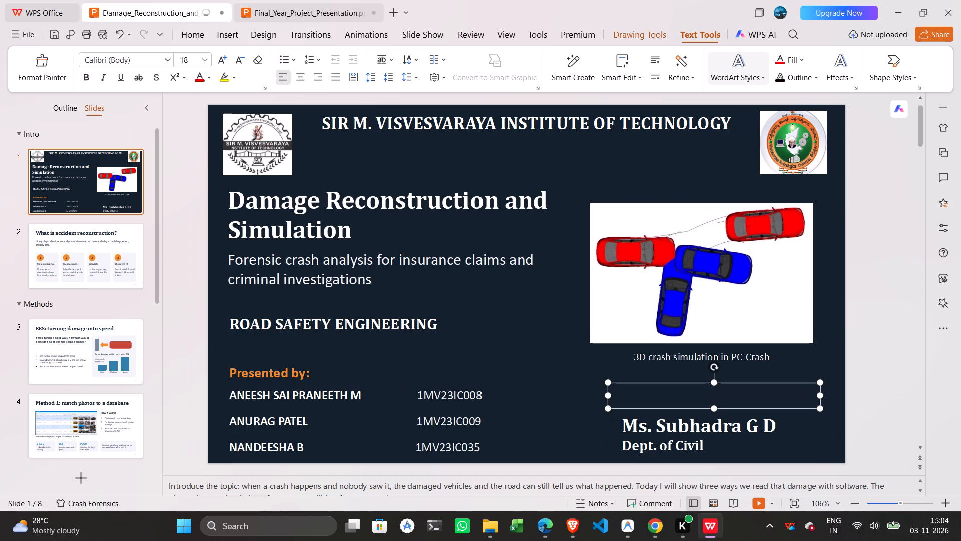
click(650, 394)
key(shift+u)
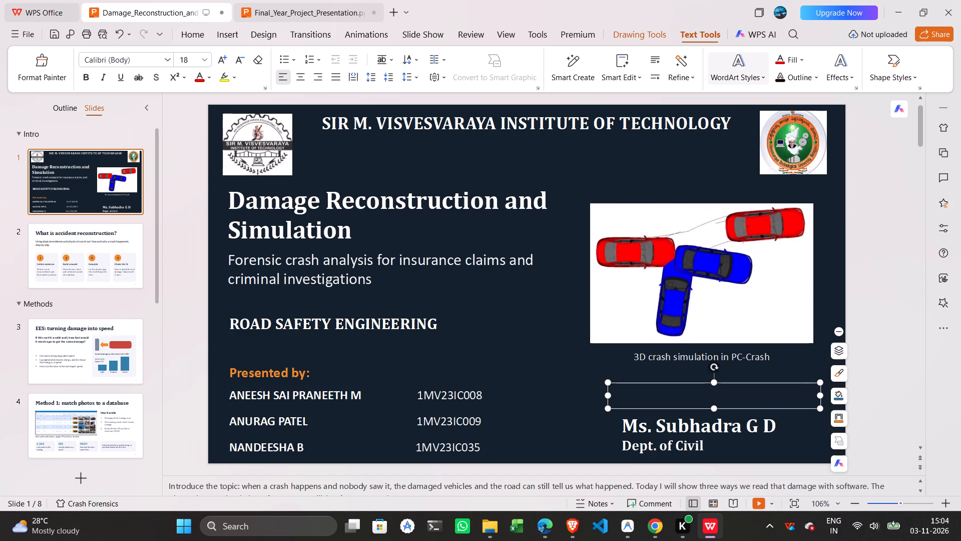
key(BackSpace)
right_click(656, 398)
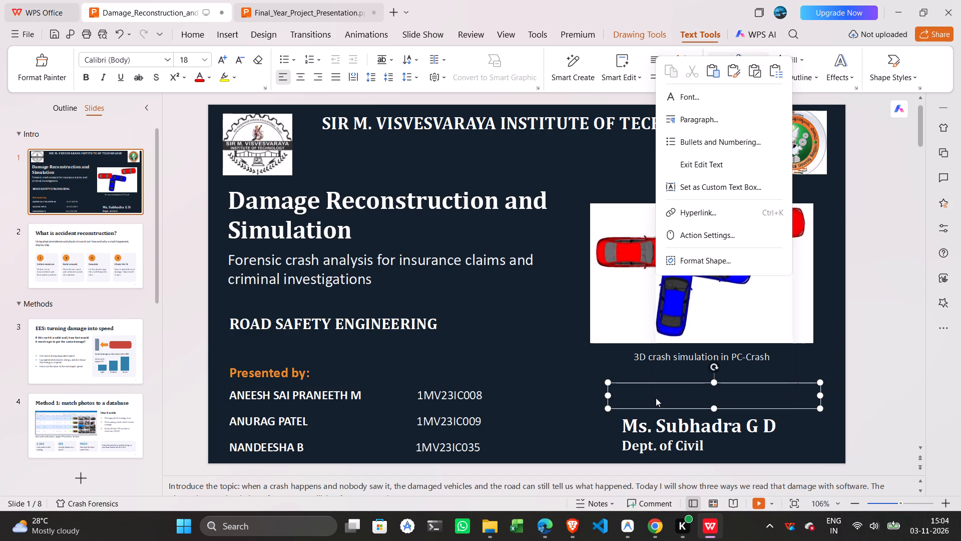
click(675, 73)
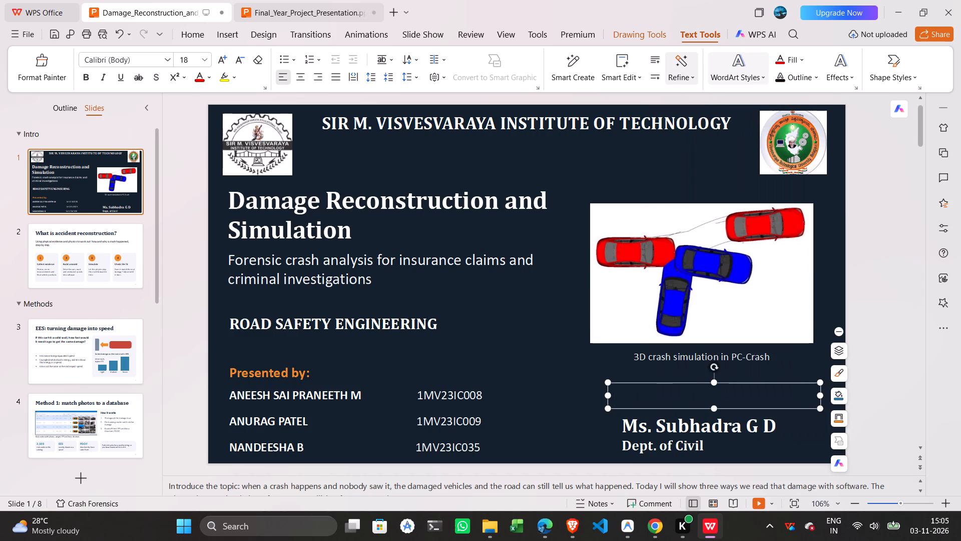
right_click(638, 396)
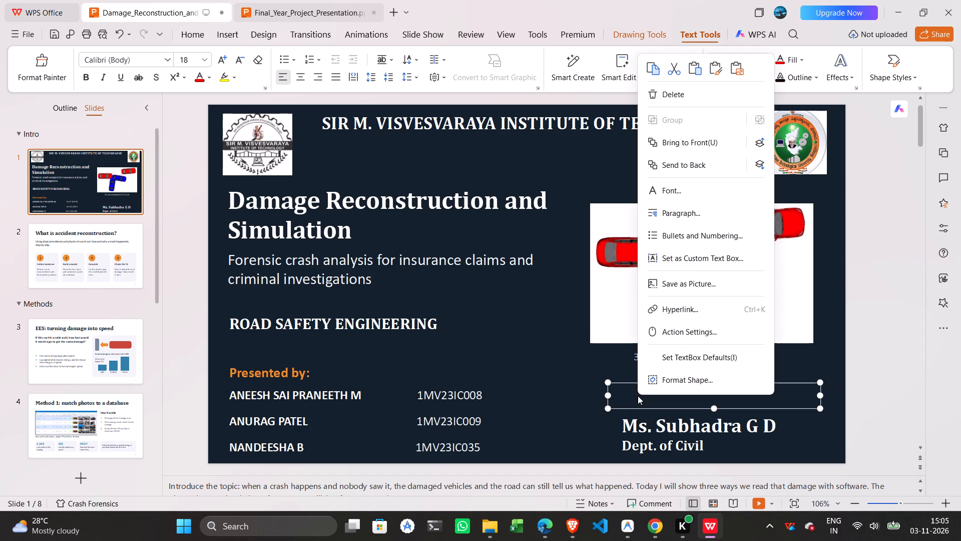
Copy the Dept. of Civil line from the guide's details and paste it into a new text box under the crash picture's caption.
click(624, 444)
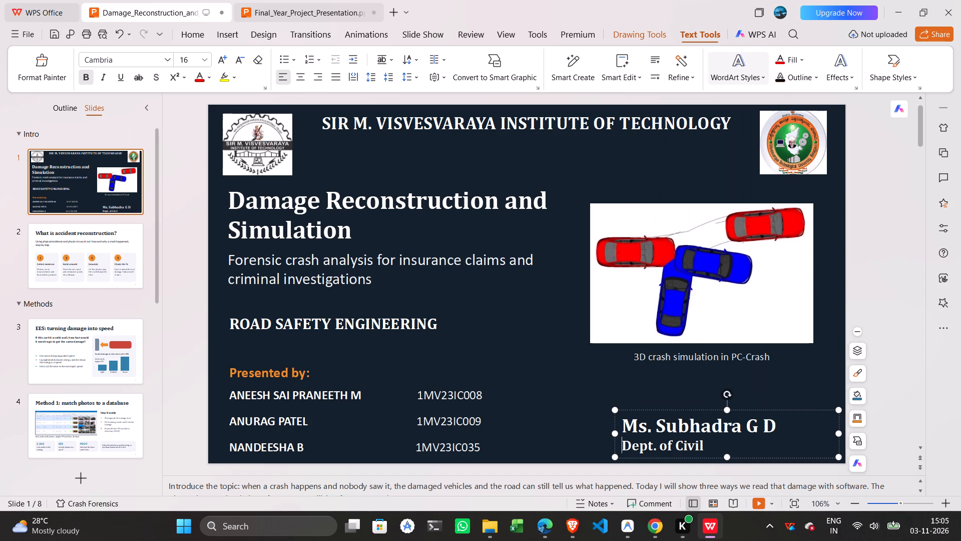
drag(702, 447, 618, 446)
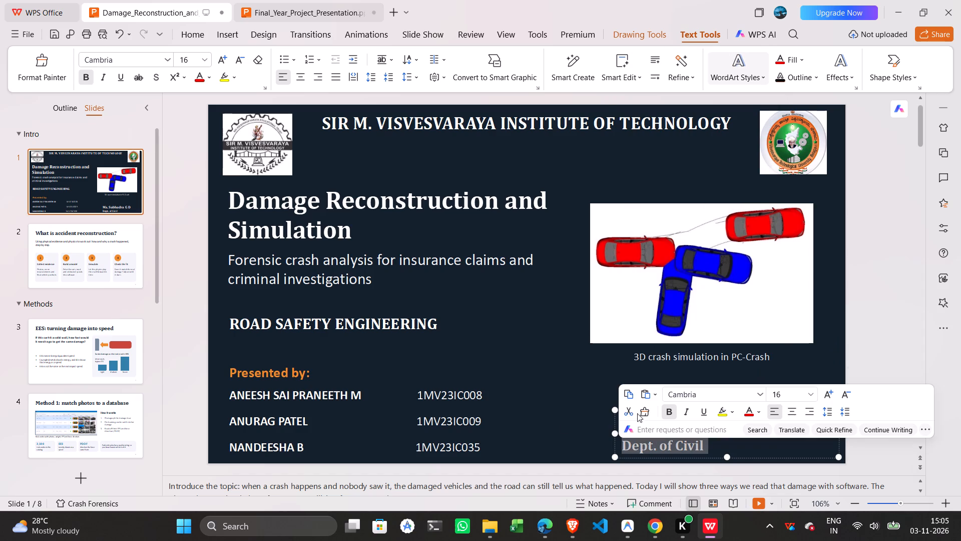
click(630, 398)
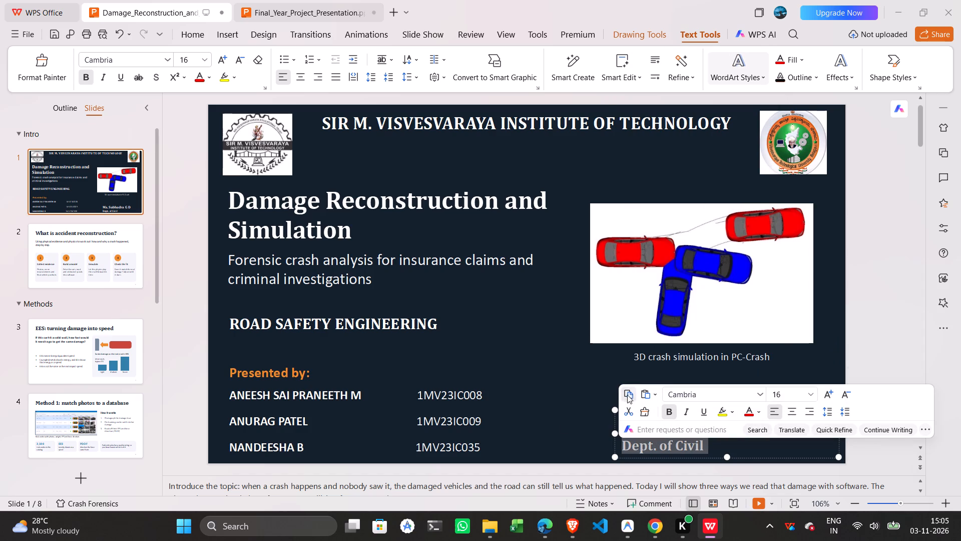
click(628, 395)
click(588, 389)
click(661, 393)
click(673, 387)
click(660, 388)
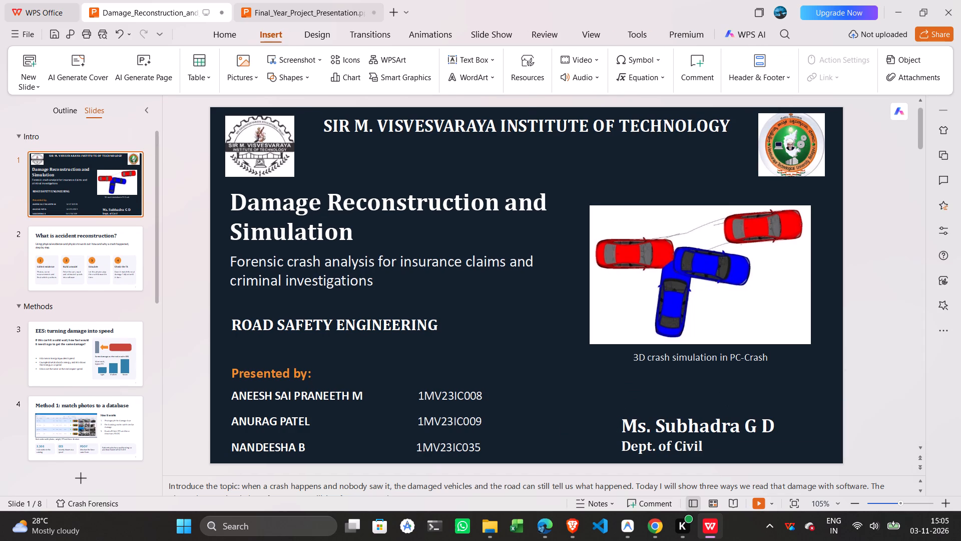
click(658, 380)
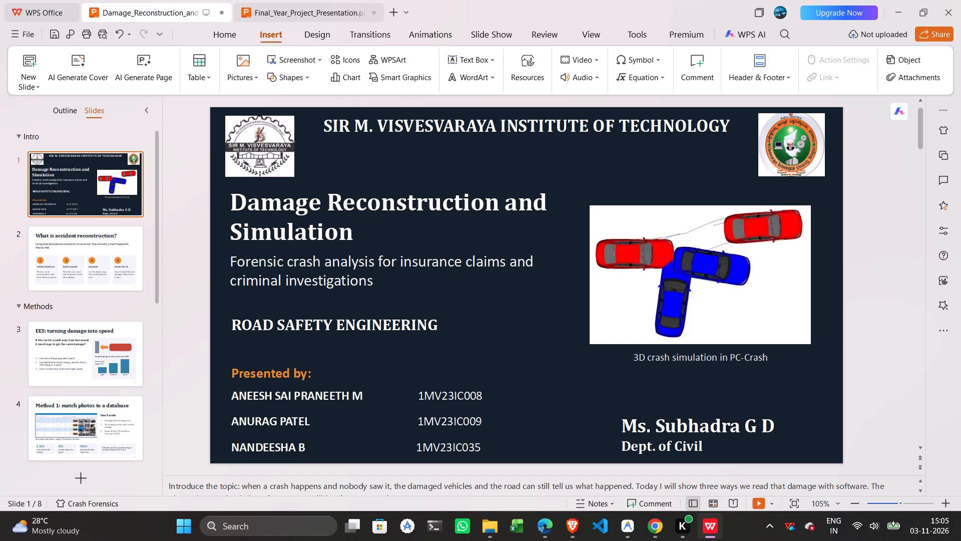
click(450, 58)
click(602, 379)
key(ctrl+v)
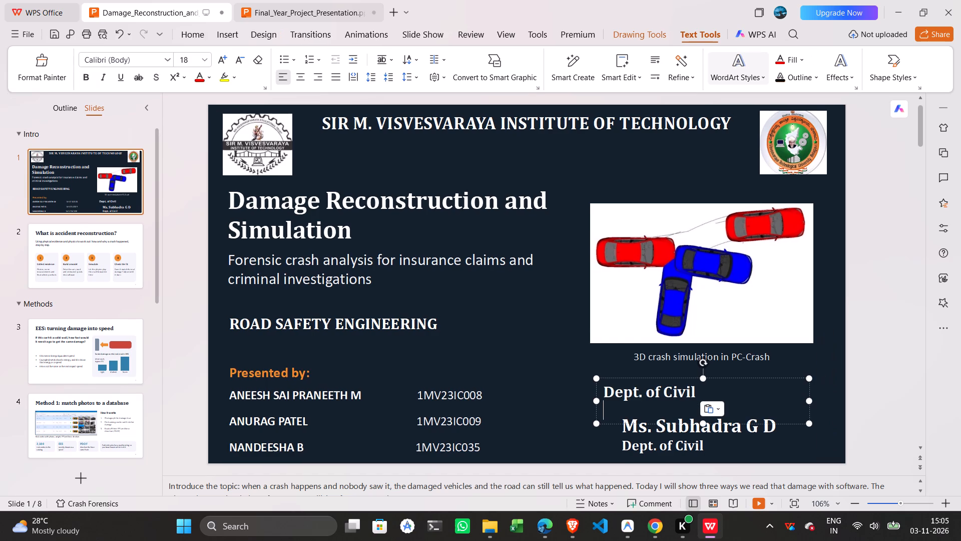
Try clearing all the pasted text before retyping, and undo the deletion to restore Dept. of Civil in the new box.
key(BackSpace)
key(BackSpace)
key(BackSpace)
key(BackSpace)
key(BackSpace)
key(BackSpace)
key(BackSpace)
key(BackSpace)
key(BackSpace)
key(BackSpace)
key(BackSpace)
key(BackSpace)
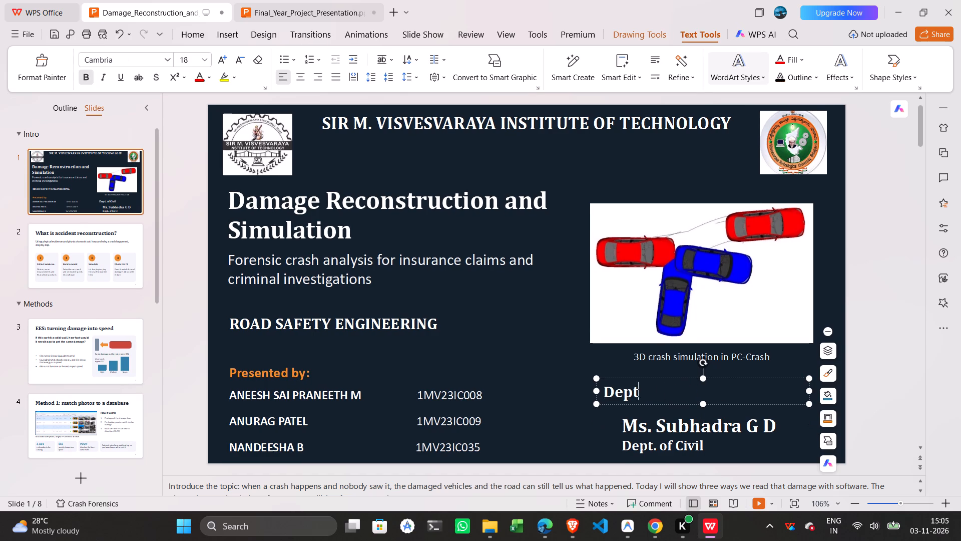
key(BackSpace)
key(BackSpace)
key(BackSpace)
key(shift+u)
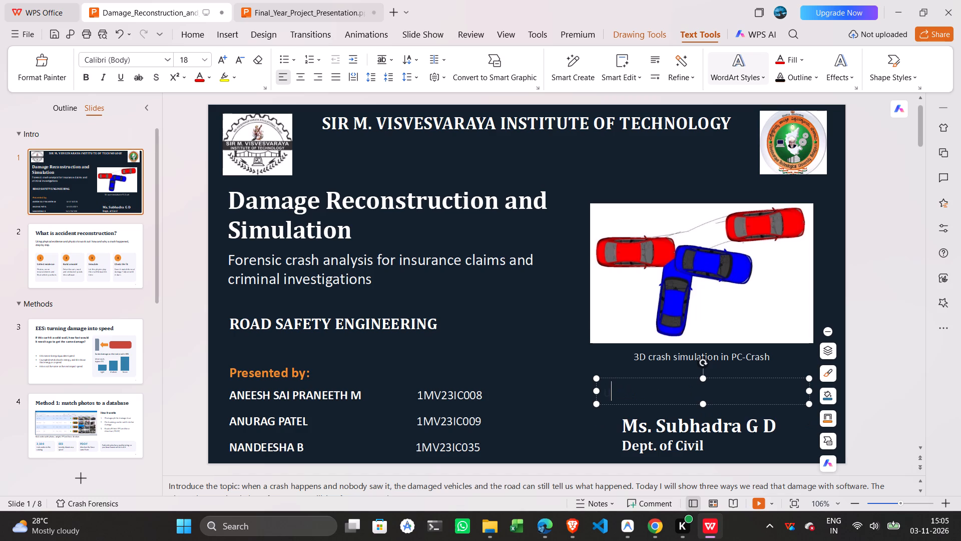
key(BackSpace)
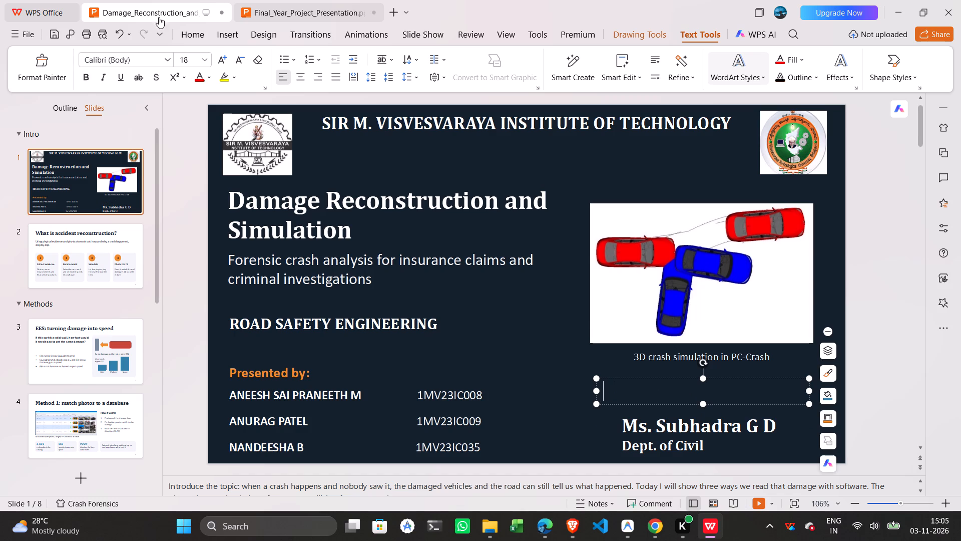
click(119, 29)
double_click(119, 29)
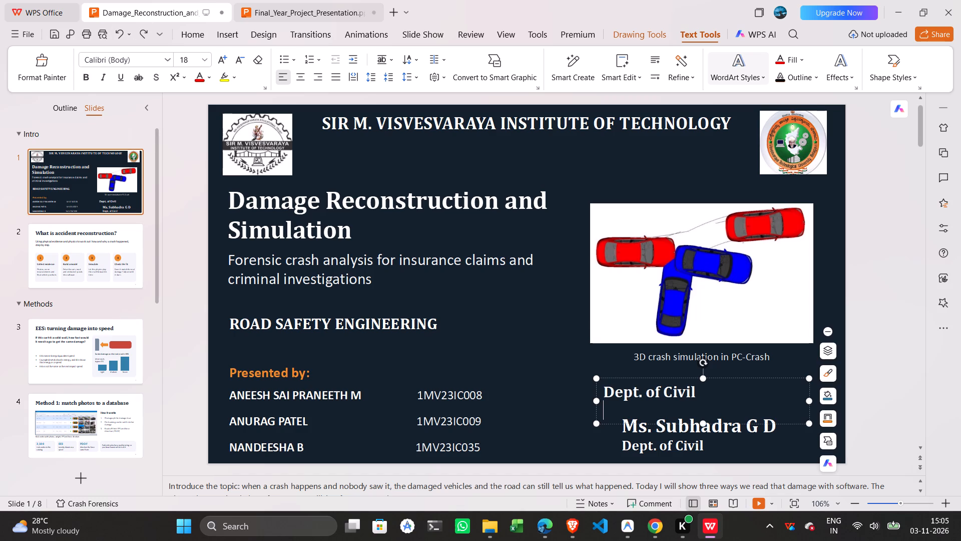
Reduce the pasted Dept. of Civil text to a single capital U that keeps the bold Cambria formatting.
key(BackSpace)
key(BackSpace)
key(BackSpace)
key(BackSpace)
key(BackSpace)
key(BackSpace)
key(BackSpace)
key(BackSpace)
key(BackSpace)
key(BackSpace)
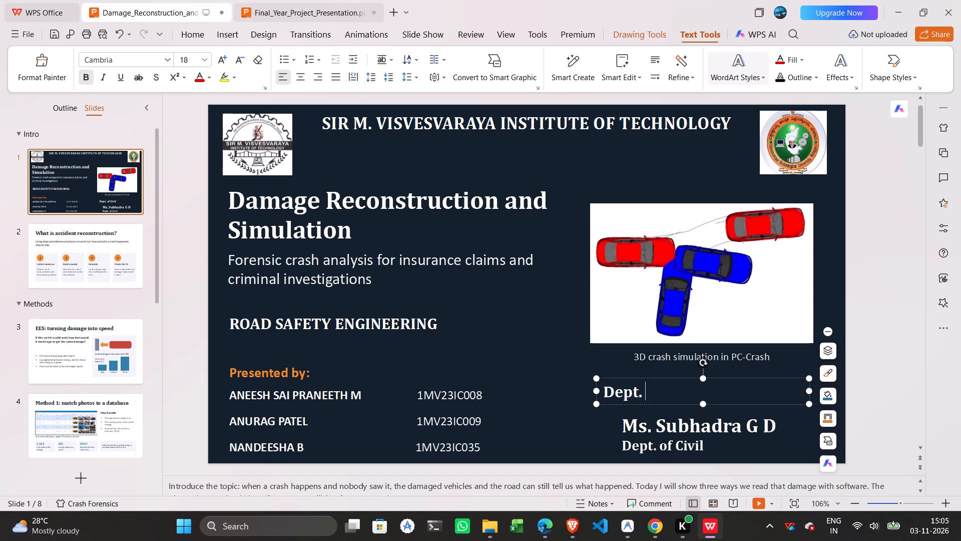
key(BackSpace)
key(BackSpace)
key(BackSpace)
key(BackSpace)
key(shift+u)
key(Left)
key(BackSpace)
key(Right)
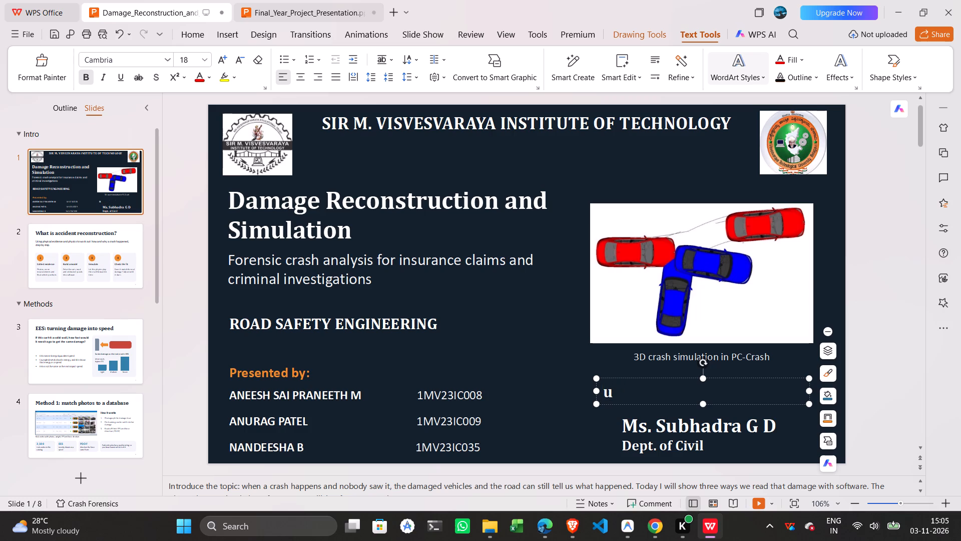
key(shift+u)
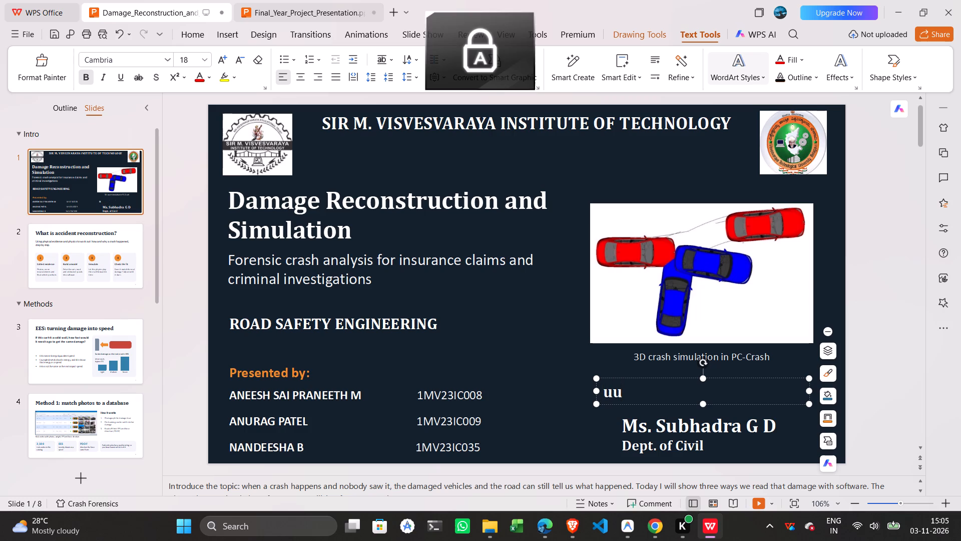
key(Left)
key(BackSpace)
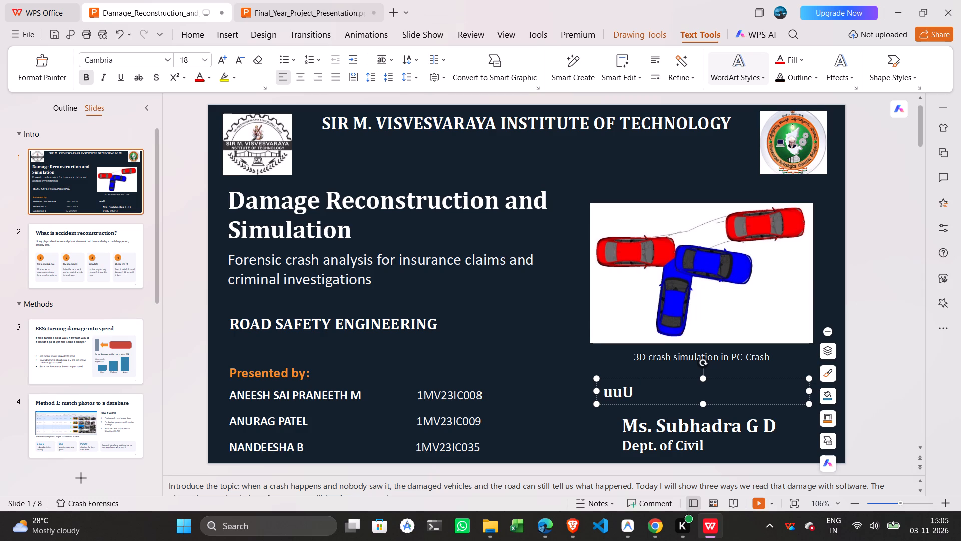
key(BackSpace)
key(Right)
Extend the U in the new box into the heading text Under The Guidence.
text(nder)
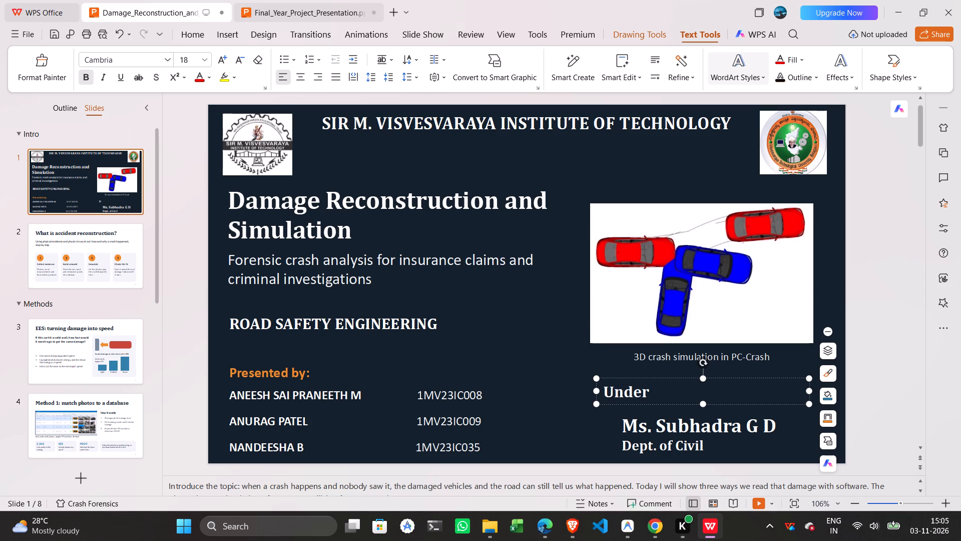
key(space)
text(th)
key(BackSpace)
key(BackSpace)
text(Teh)
key(BackSpace)
key(BackSpace)
text(he Guidence)
Check the guide heading's wording in Final_Year_Project_Presentation and correct the new line to Under The Guidance of :.
click(286, 0)
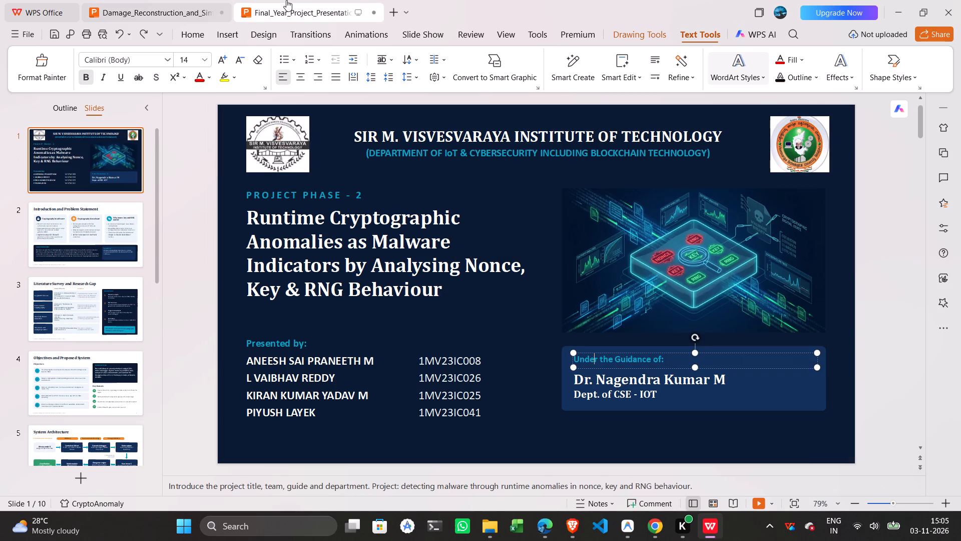
click(187, 0)
key(BackSpace)
key(BackSpace)
key(BackSpace)
key(BackSpace)
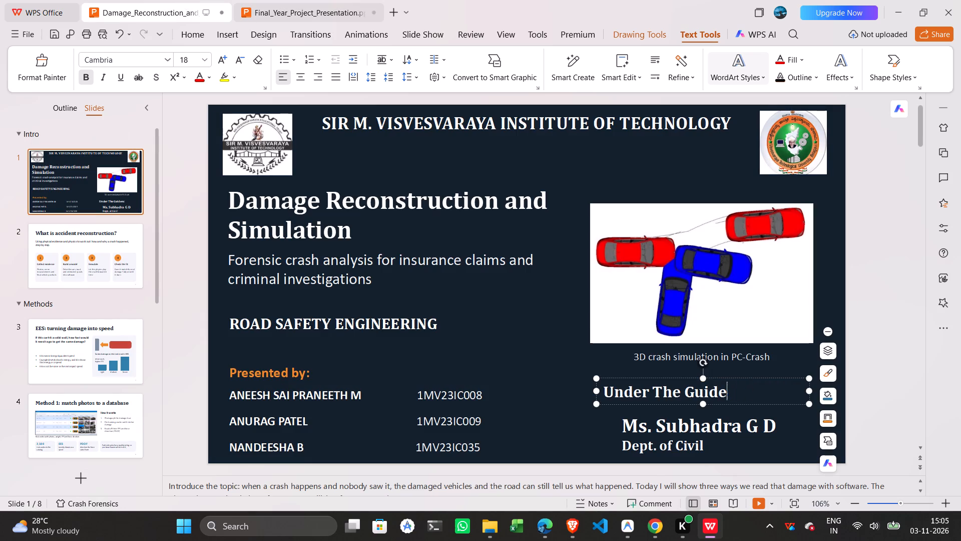
text(ance of :)
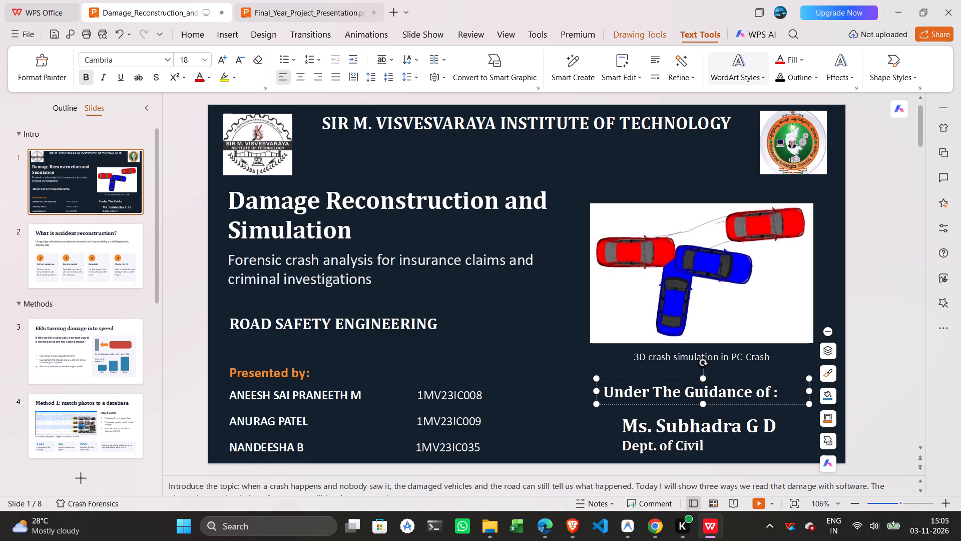
Shift the Under The Guidance of : box slightly so its left edge lines up with the crash picture.
click(671, 393)
drag(792, 397, 787, 399)
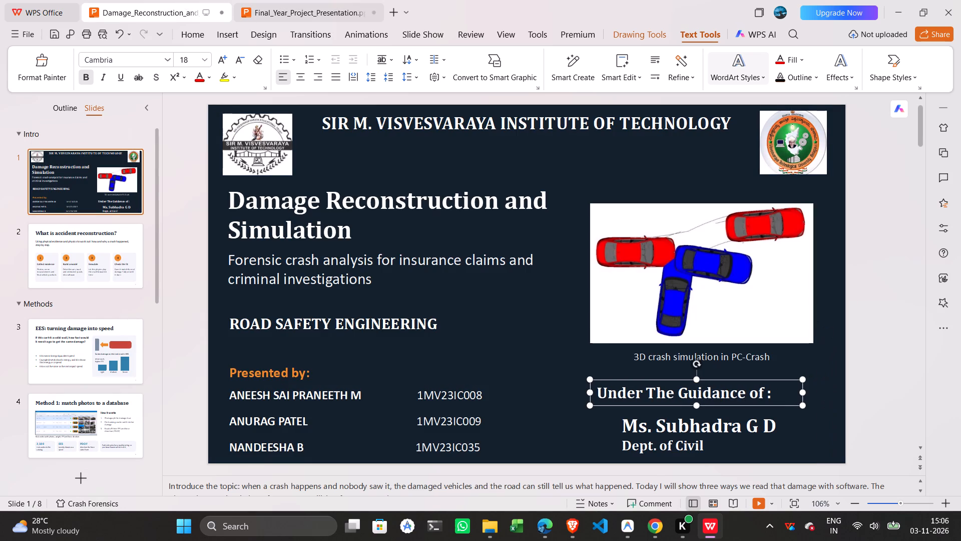
Set the whole Under The Guidance of : line to font size 14.
click(765, 396)
click(700, 394)
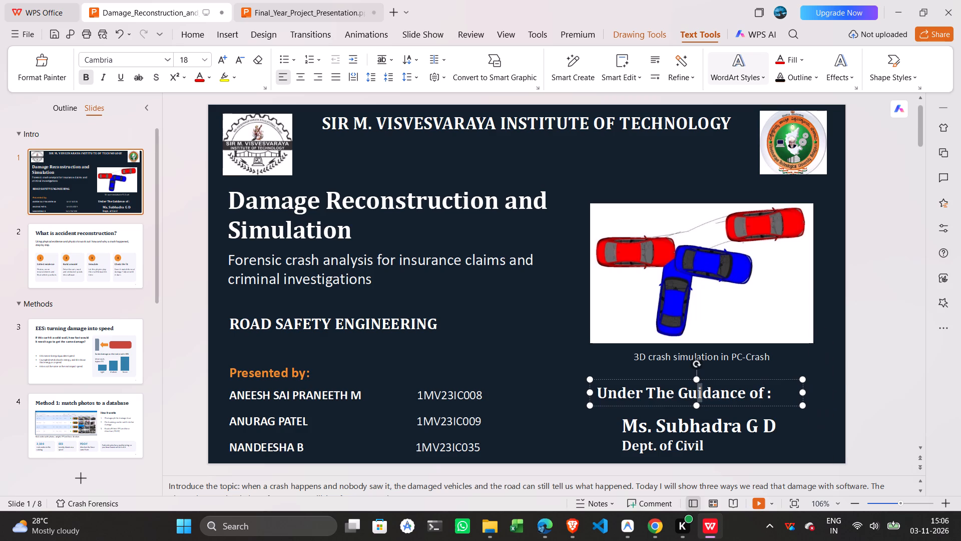
click(769, 397)
drag(767, 397, 755, 400)
click(122, 34)
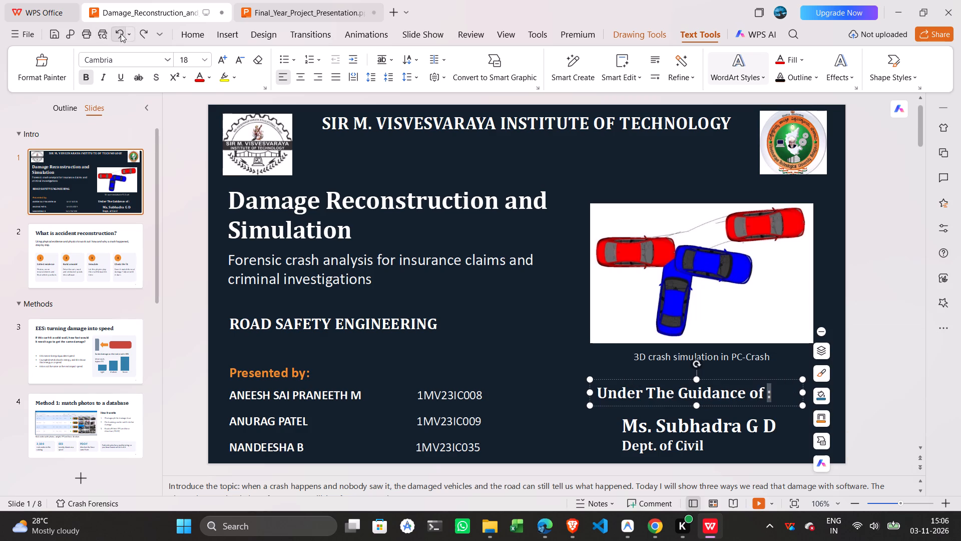
click(764, 400)
click(771, 396)
drag(770, 396, 597, 397)
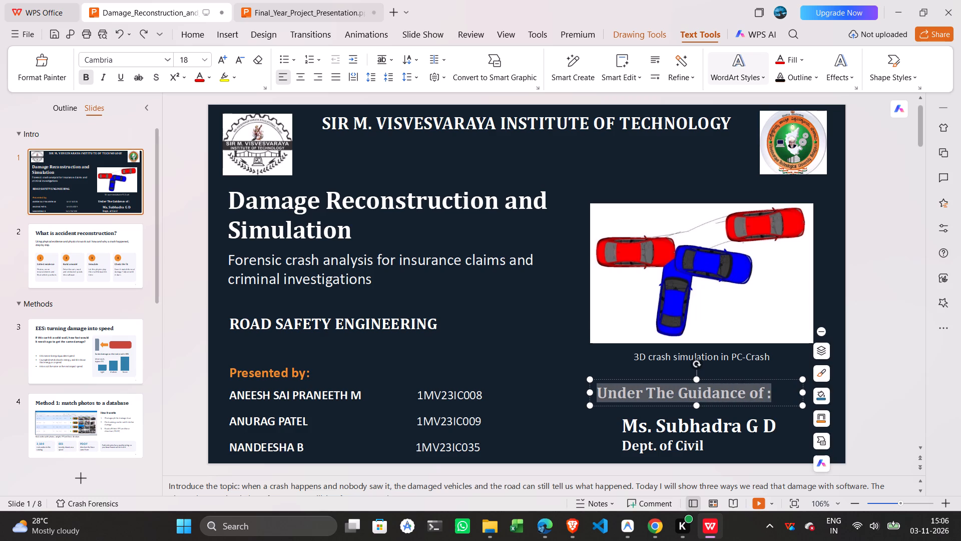
click(616, 397)
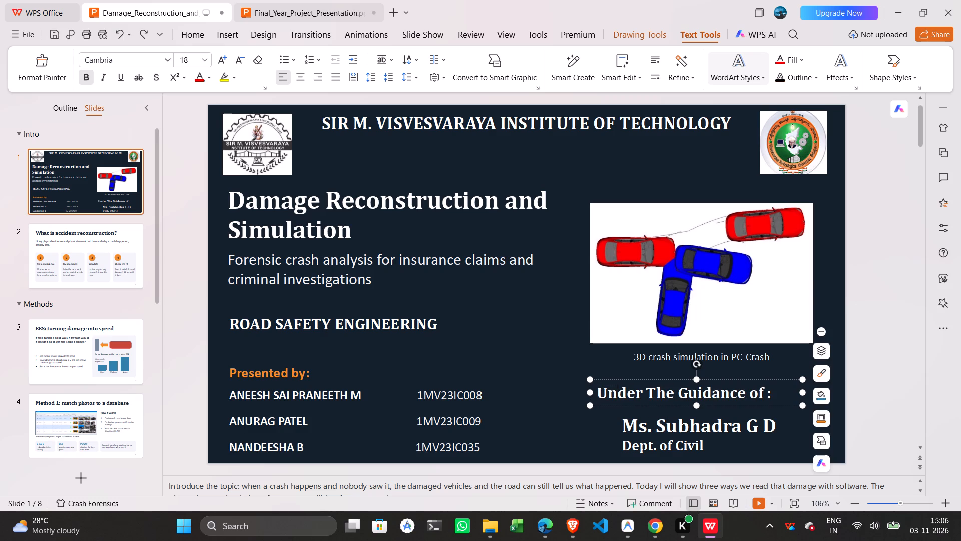
drag(597, 390, 818, 392)
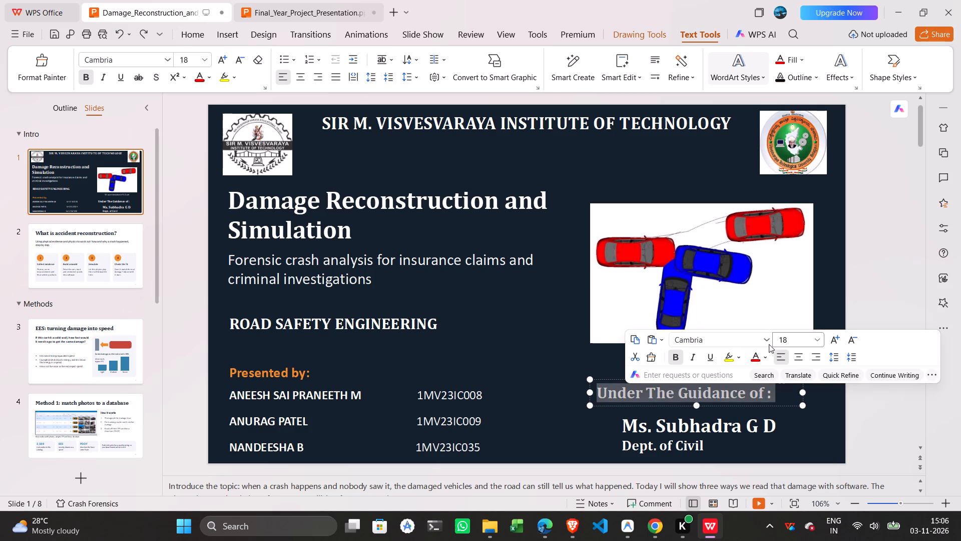
click(817, 341)
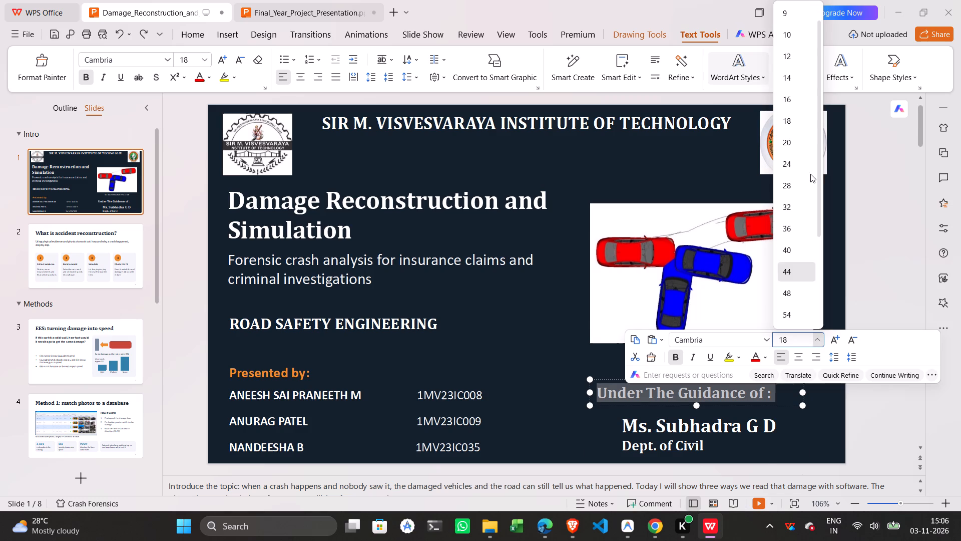
click(791, 78)
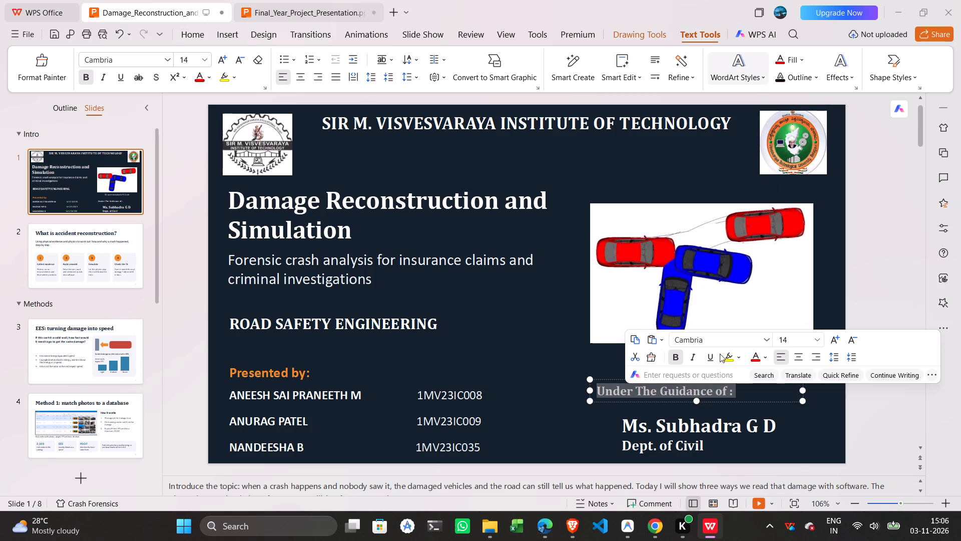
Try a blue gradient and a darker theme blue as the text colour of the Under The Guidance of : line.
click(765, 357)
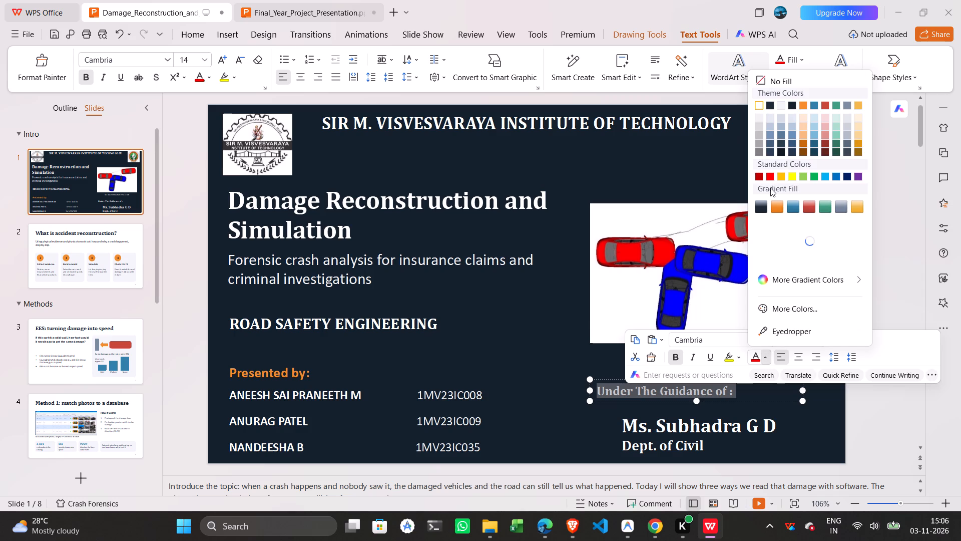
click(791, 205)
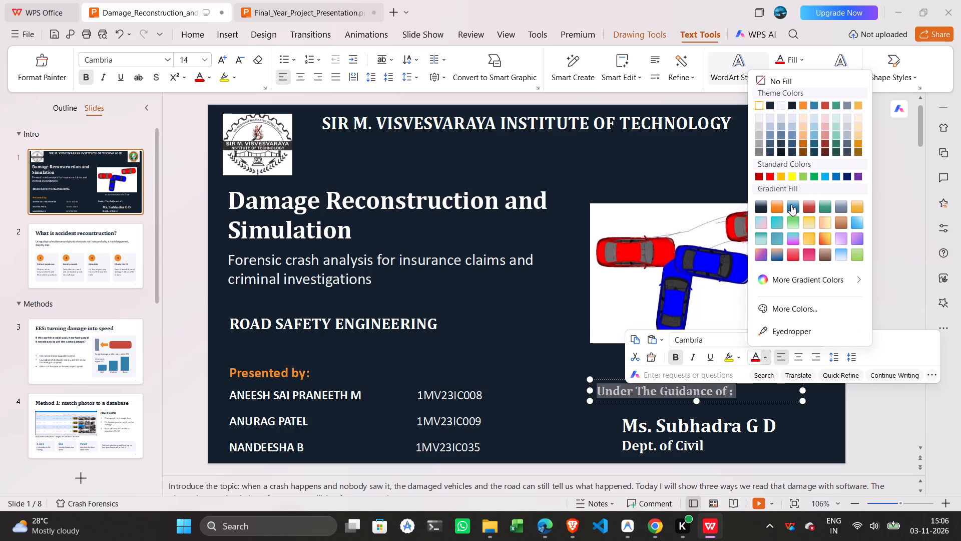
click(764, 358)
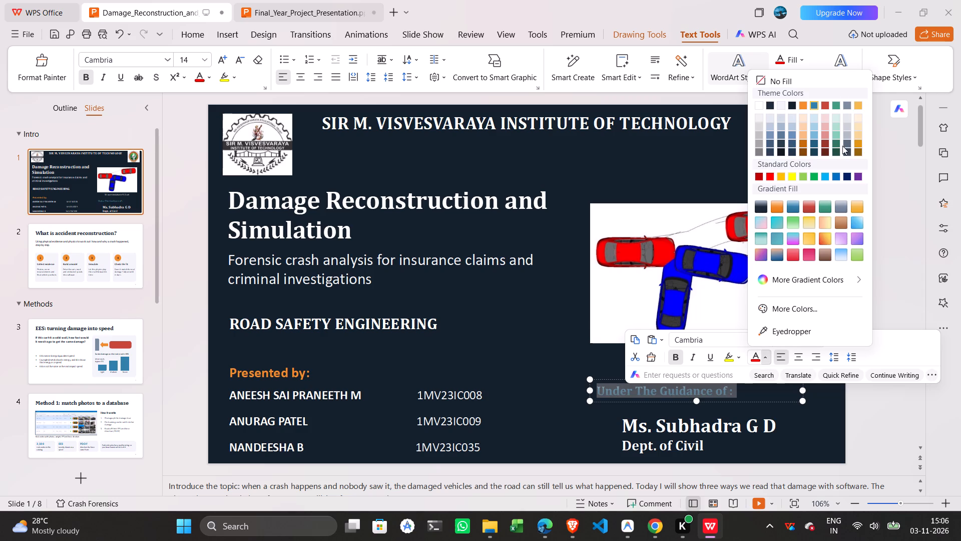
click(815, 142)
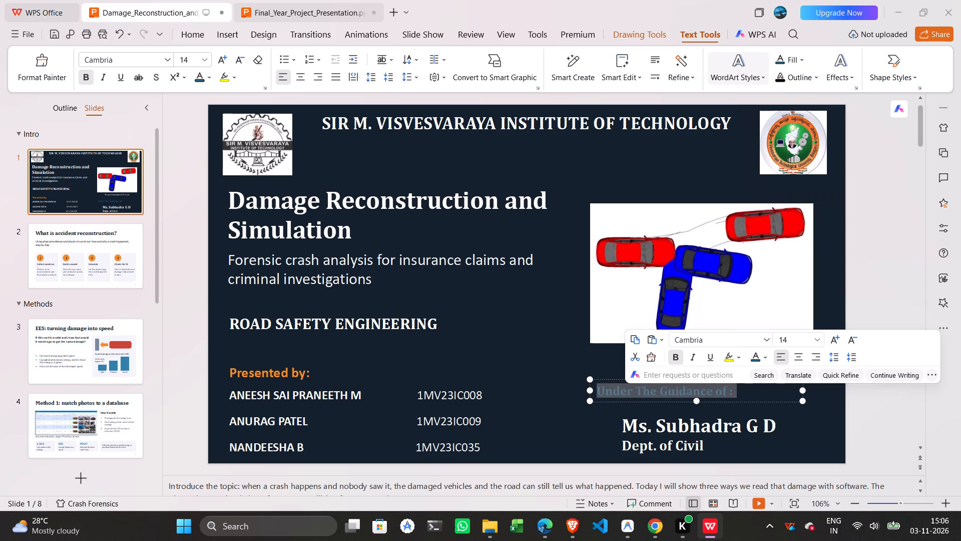
Colour the Under The Guidance of : line with a lighter shade of the theme blue.
click(766, 358)
click(814, 134)
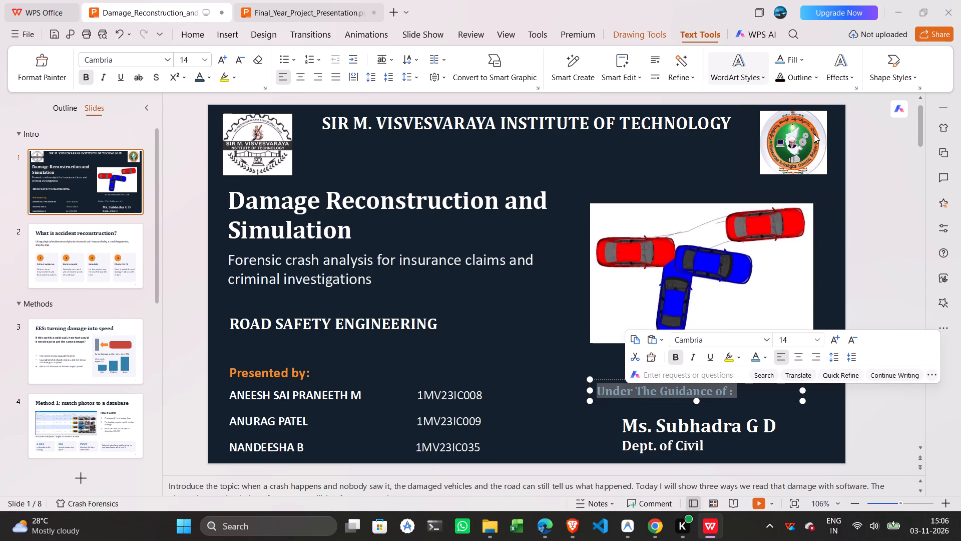
Move the Under The Guidance of : line directly above the guide's name, with their left edges aligned.
click(557, 380)
click(669, 392)
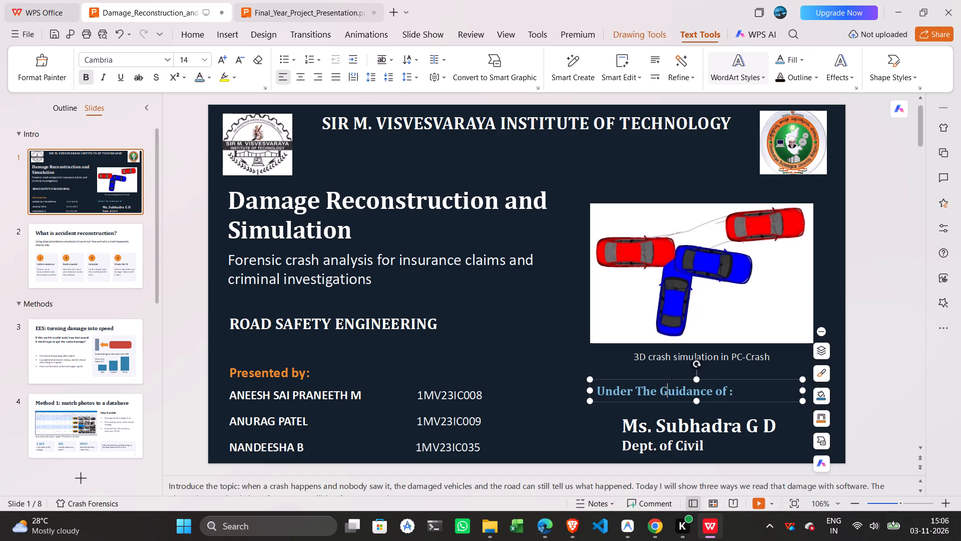
Reposition the Under The Guidance of : line just above the guide's name so that their left edges line up.
drag(762, 394, 789, 404)
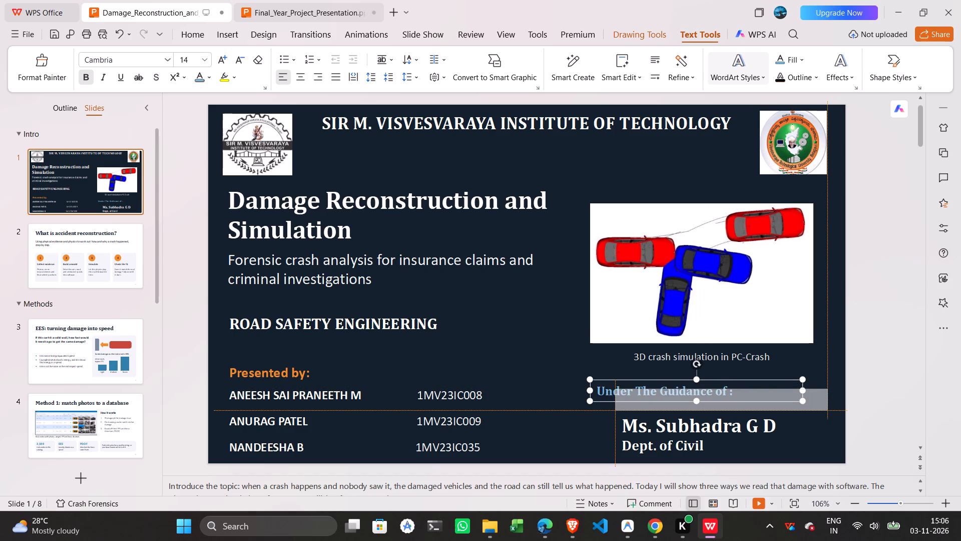
drag(789, 404, 792, 405)
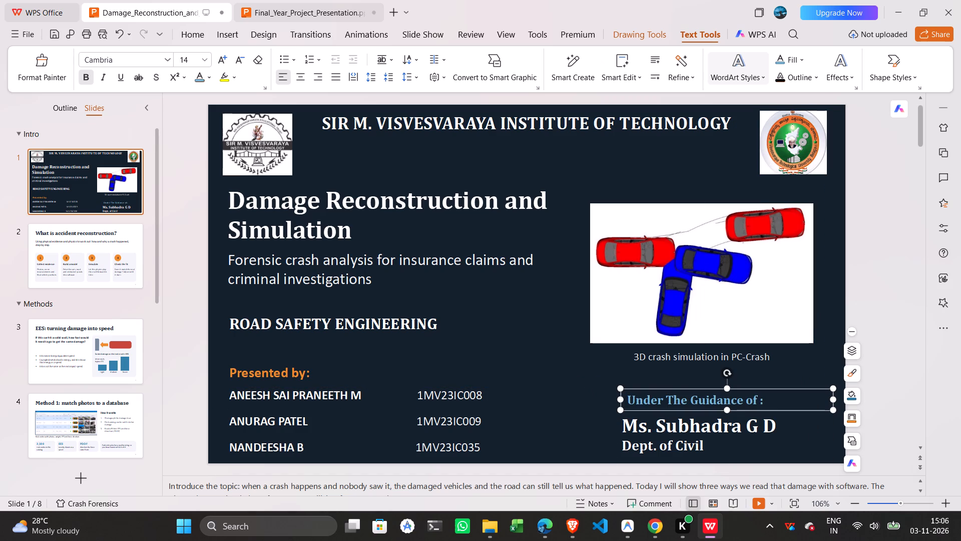
click(792, 397)
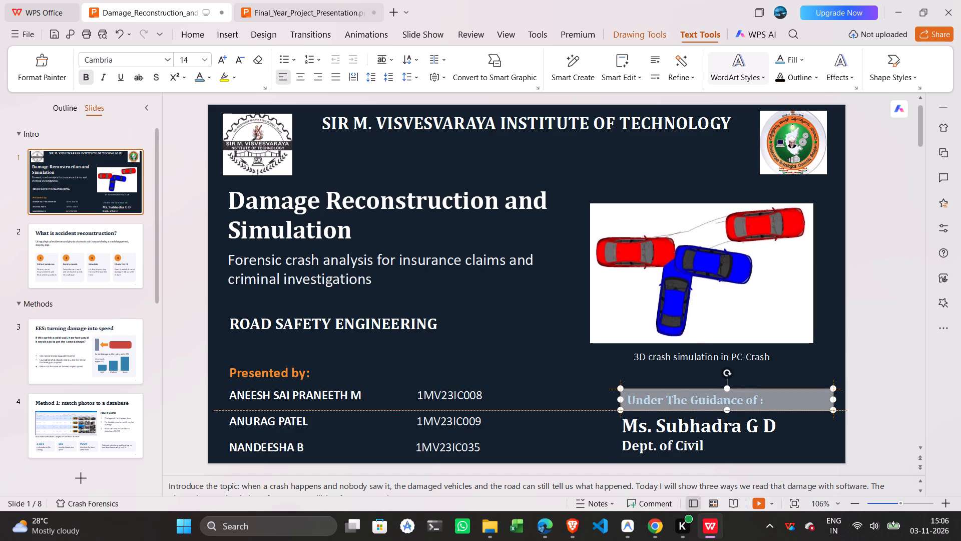
drag(796, 400, 787, 400)
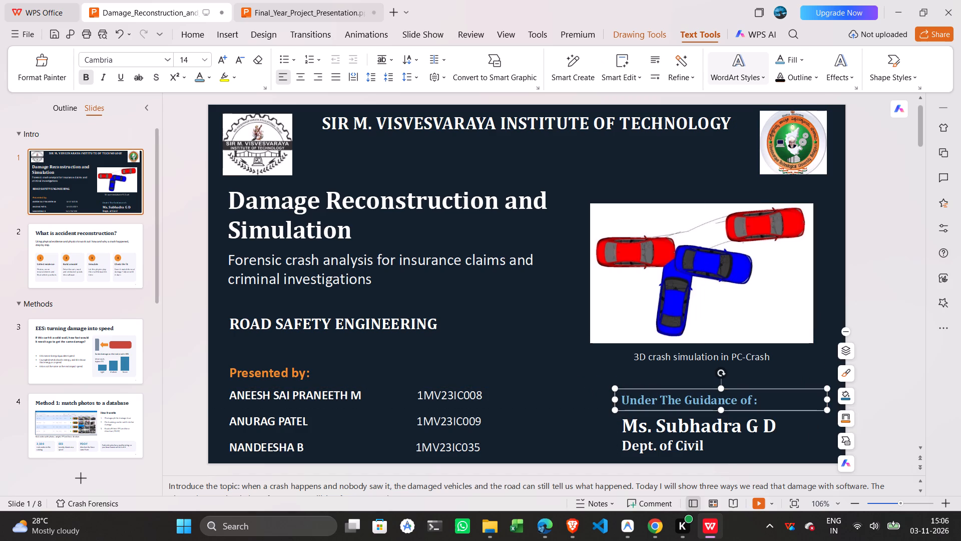
click(802, 440)
click(747, 398)
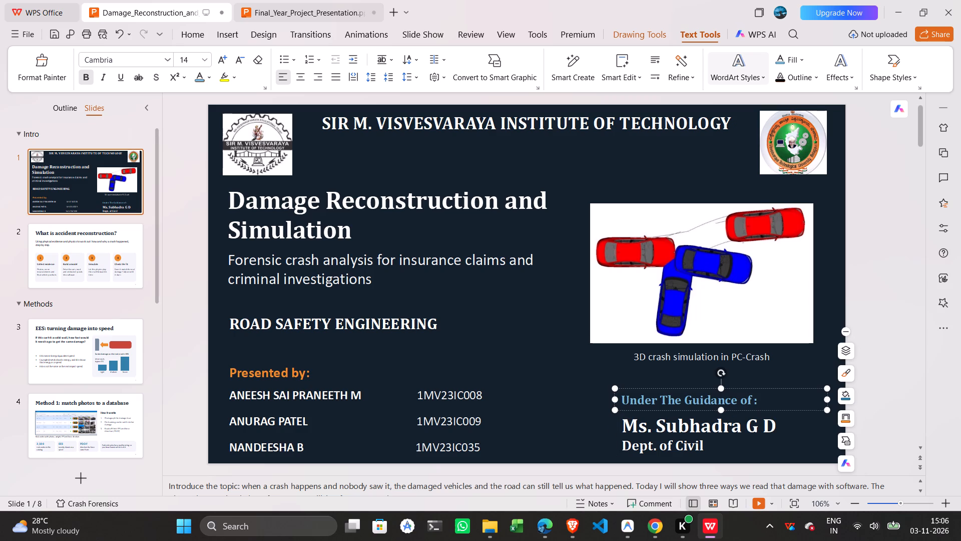
click(689, 435)
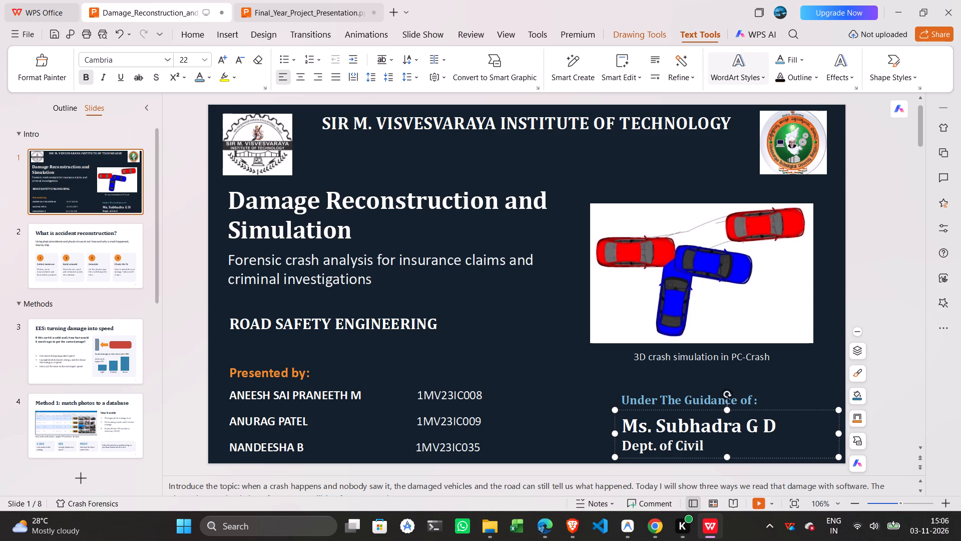
click(662, 396)
click(592, 381)
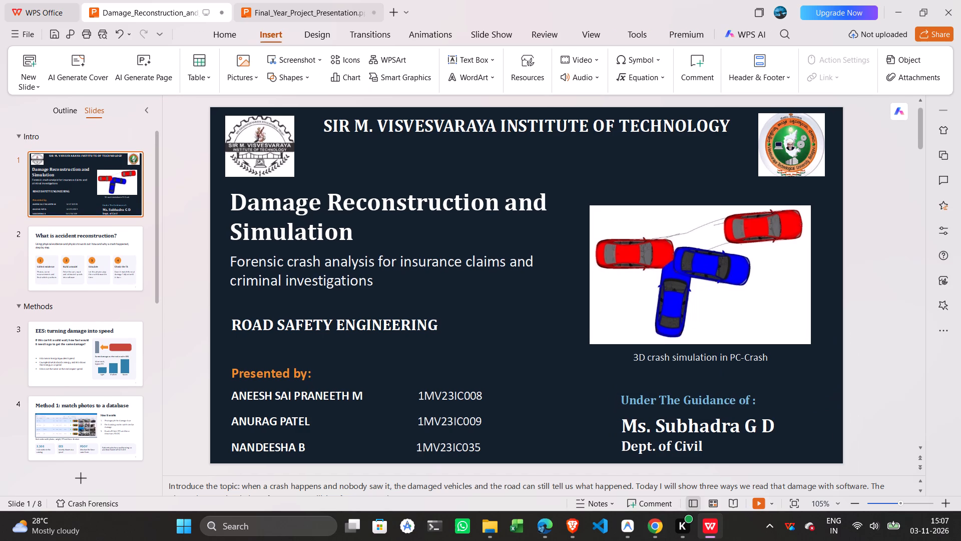
Save the Damage_Reconstruction_and_Simulation presentation.
scroll(502, 365, down, 8)
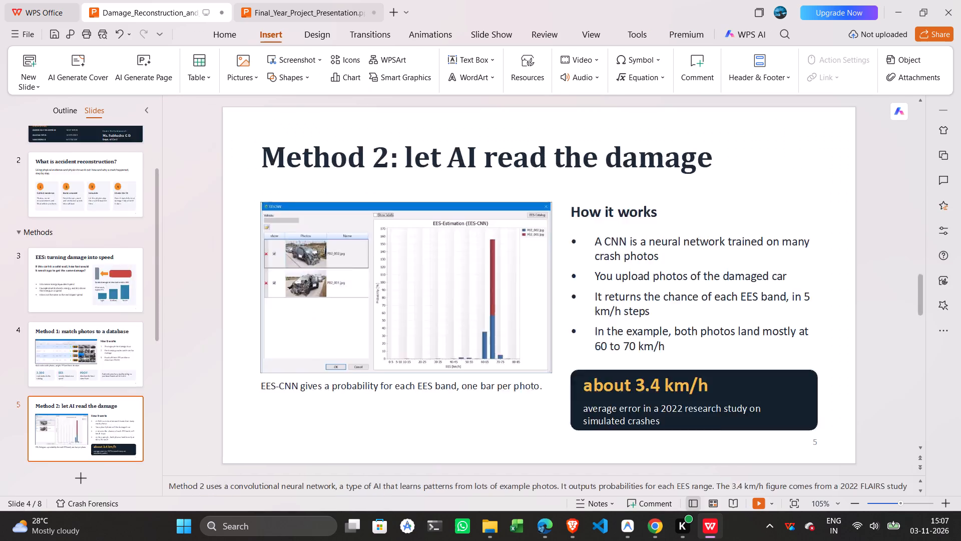
scroll(502, 365, down, 2)
scroll(505, 352, up, 20)
scroll(505, 352, up, 4)
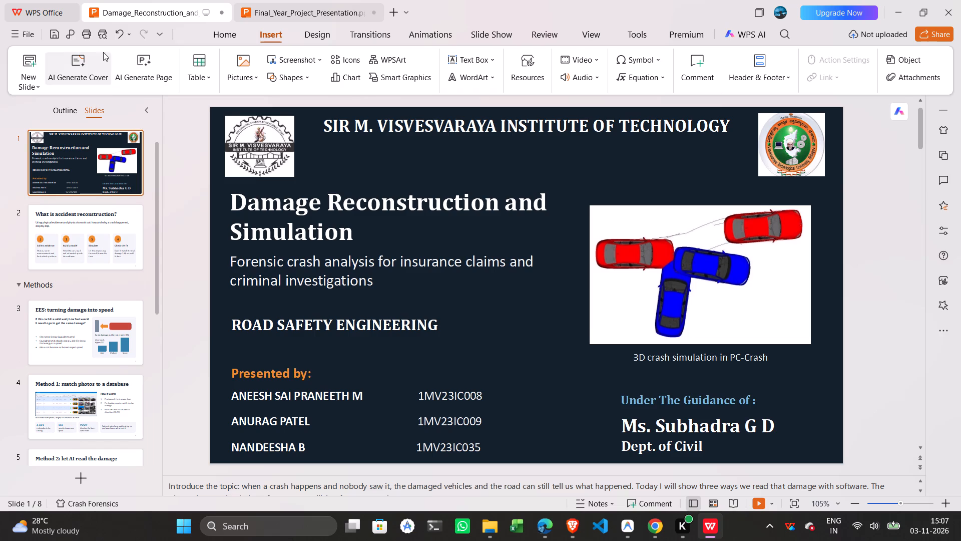
click(57, 34)
Look through the deck's slides from the title slide to the closing Sources slide.
scroll(462, 224, down, 5)
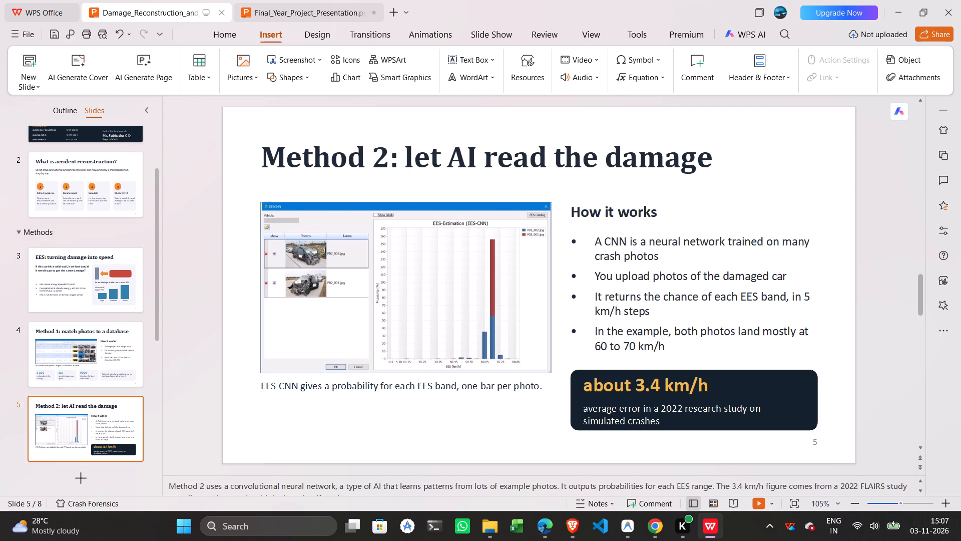
scroll(462, 224, up, 10)
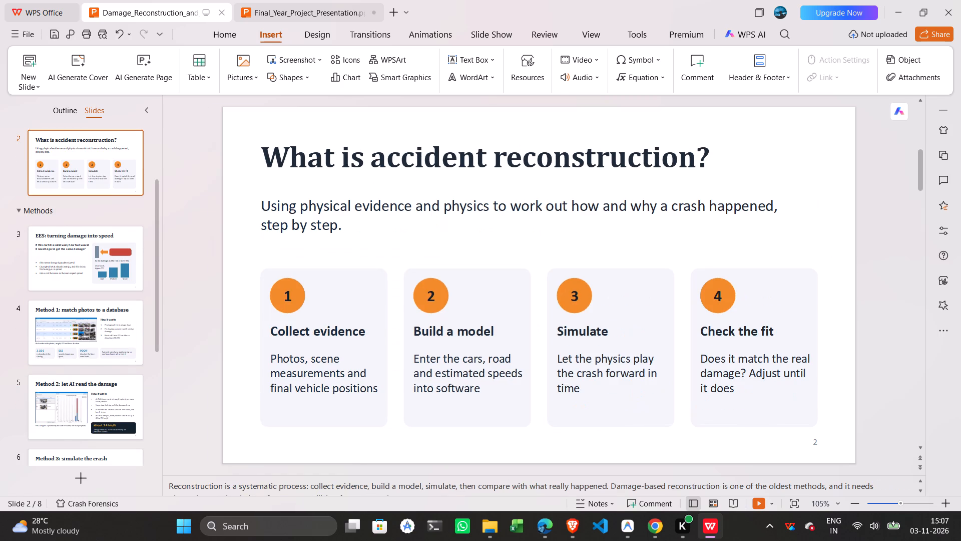
scroll(462, 224, down, 1)
scroll(462, 224, up, 1)
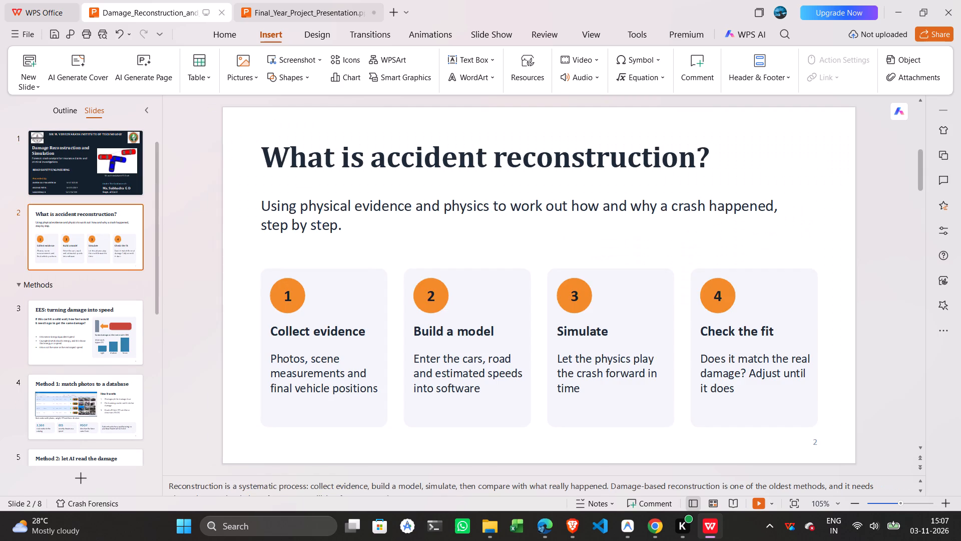
scroll(462, 224, down, 8)
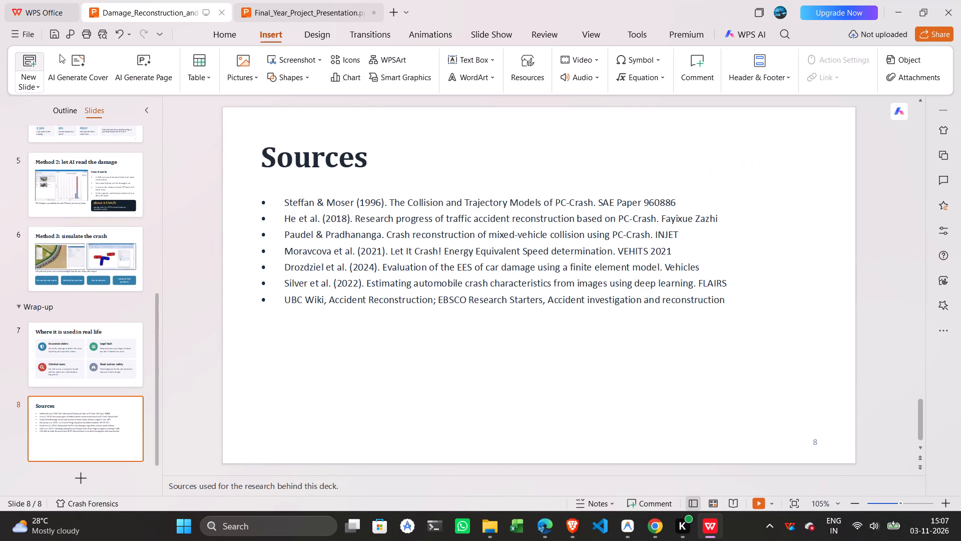
Save the Damage Reconstruction presentation.
click(51, 35)
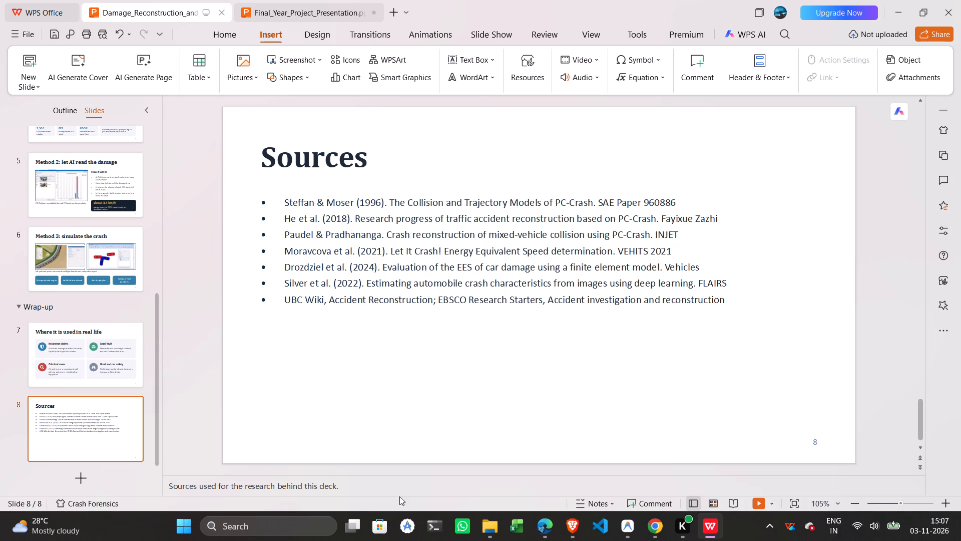
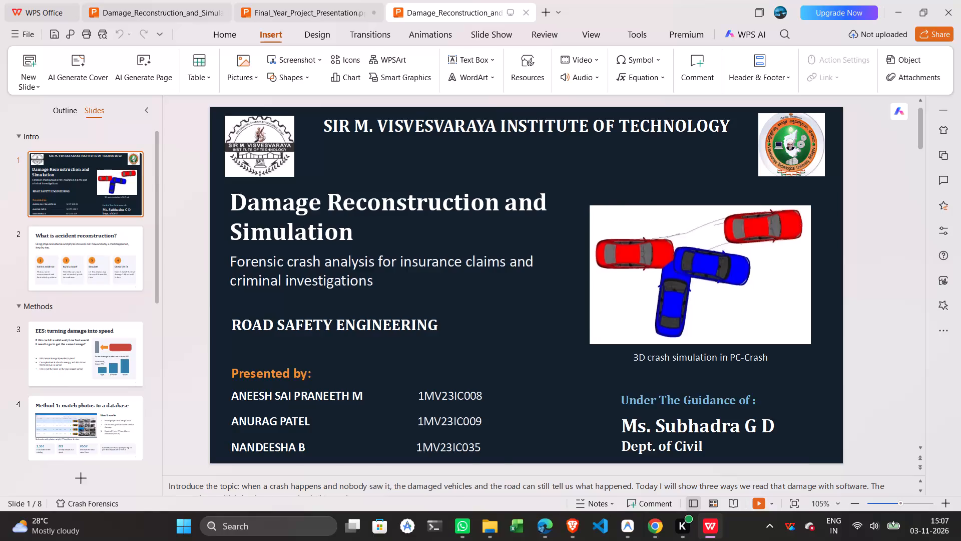
Review the Damage Reconstruction deck's slides from the title slide through Sources and back to the title slide.
scroll(674, 380, down, 4)
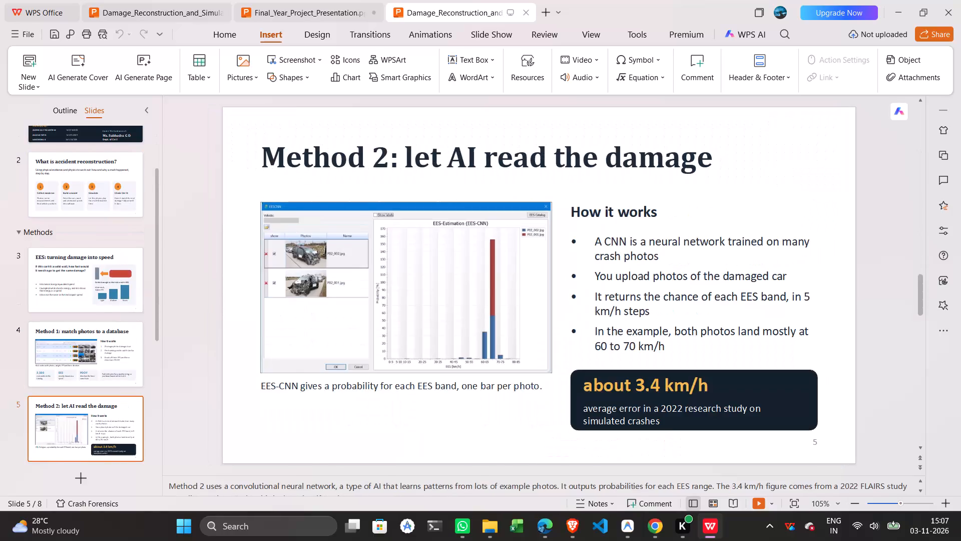
scroll(674, 380, down, 3)
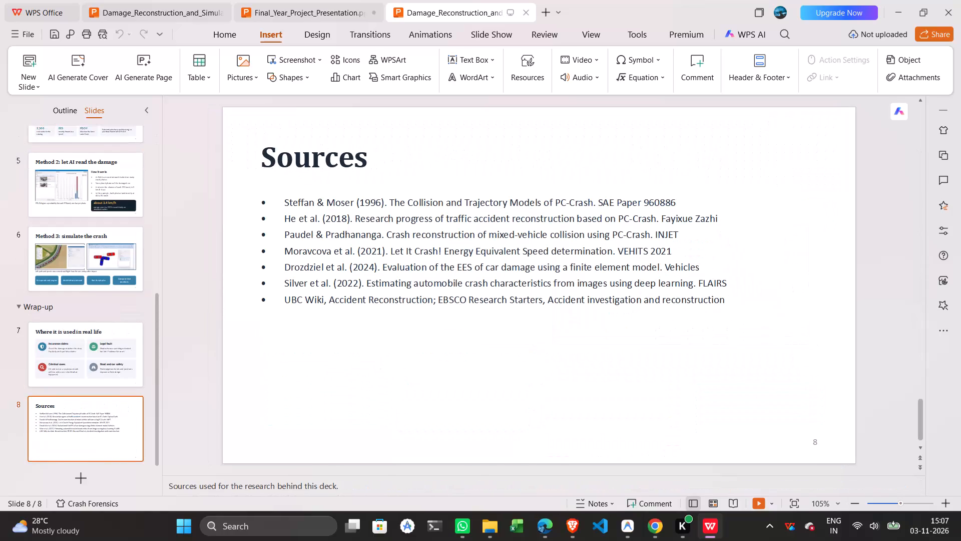
scroll(674, 380, up, 4)
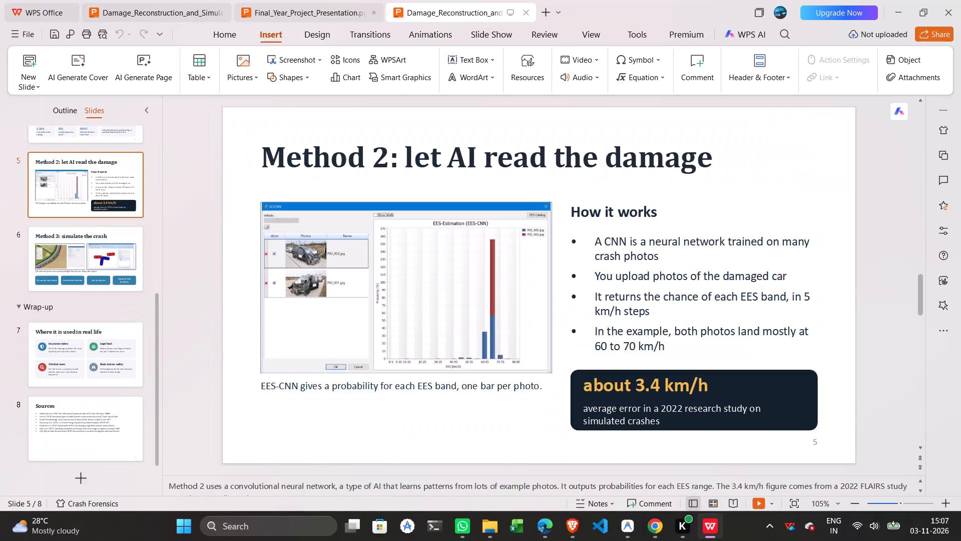
scroll(674, 380, up, 4)
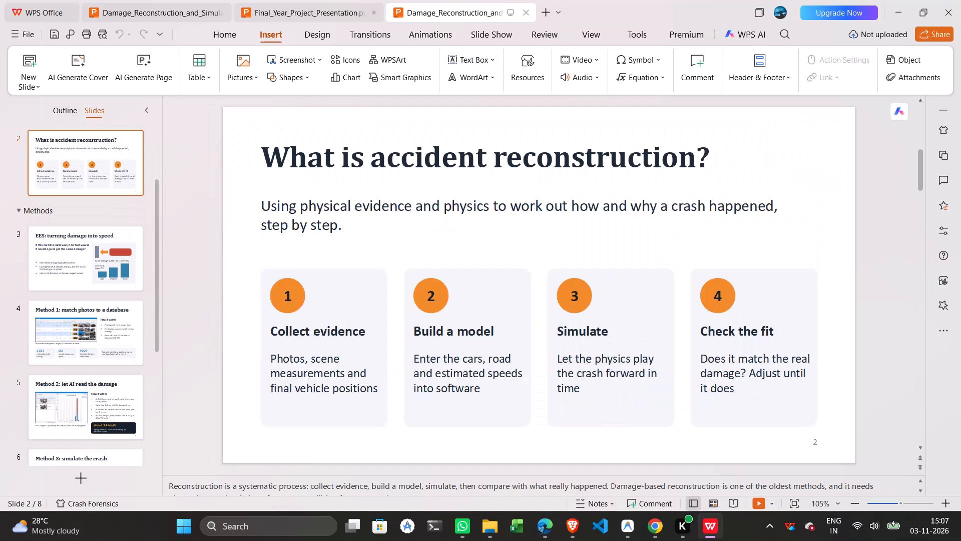
scroll(674, 380, down, 2)
scroll(674, 379, up, 4)
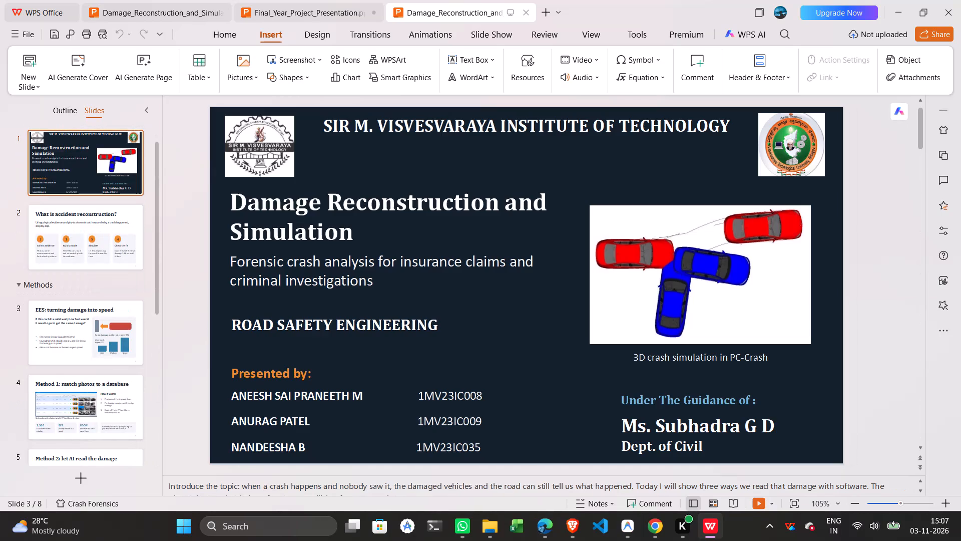
scroll(674, 379, up, 1)
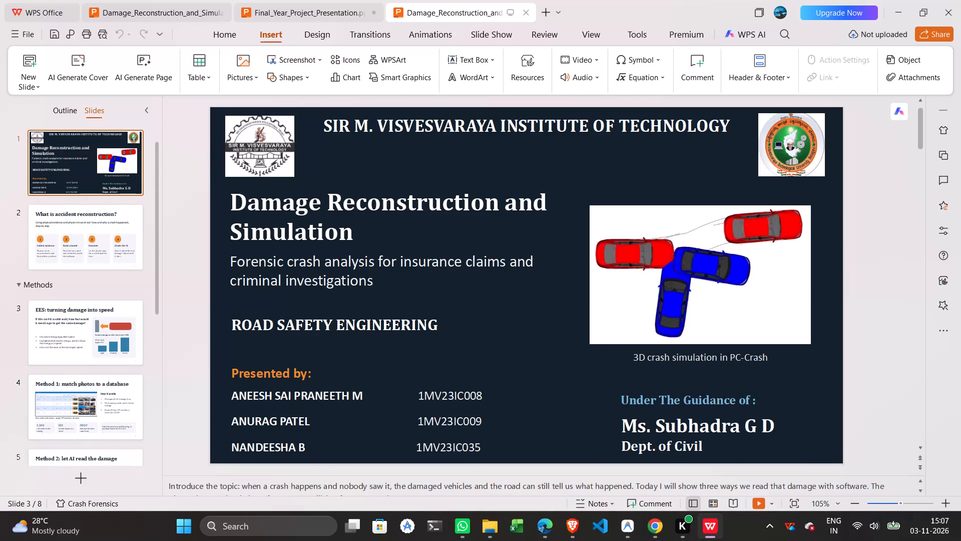
click(549, 525)
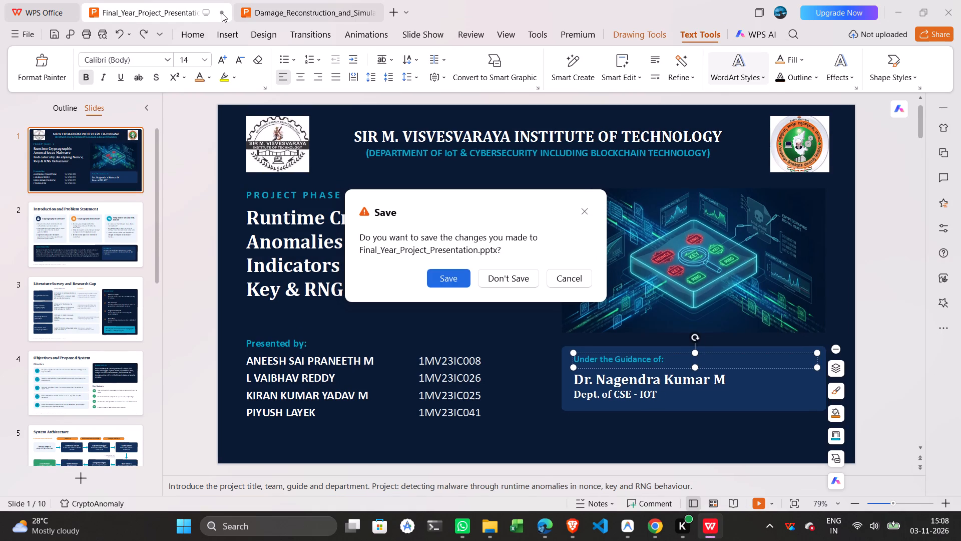
drag(222, 13, 239, 15)
click(374, 12)
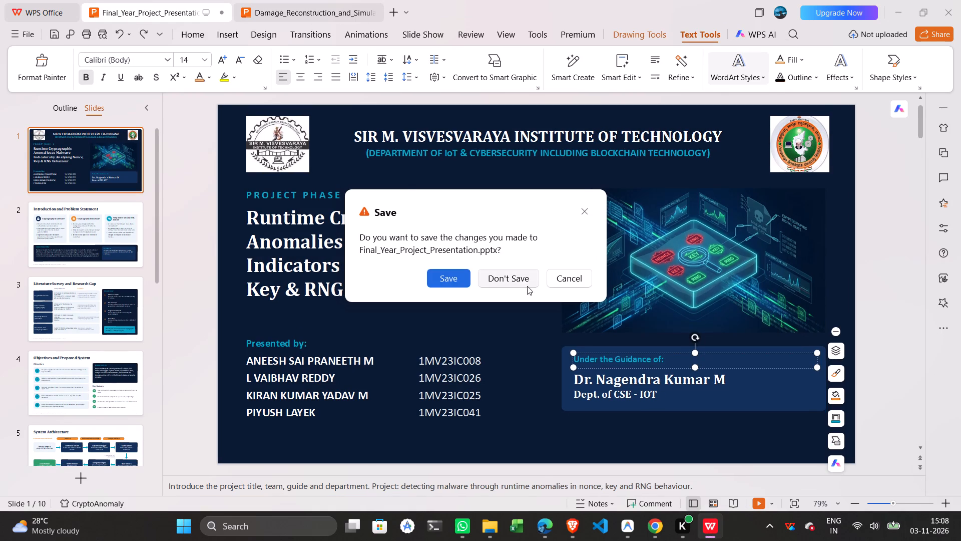
click(520, 276)
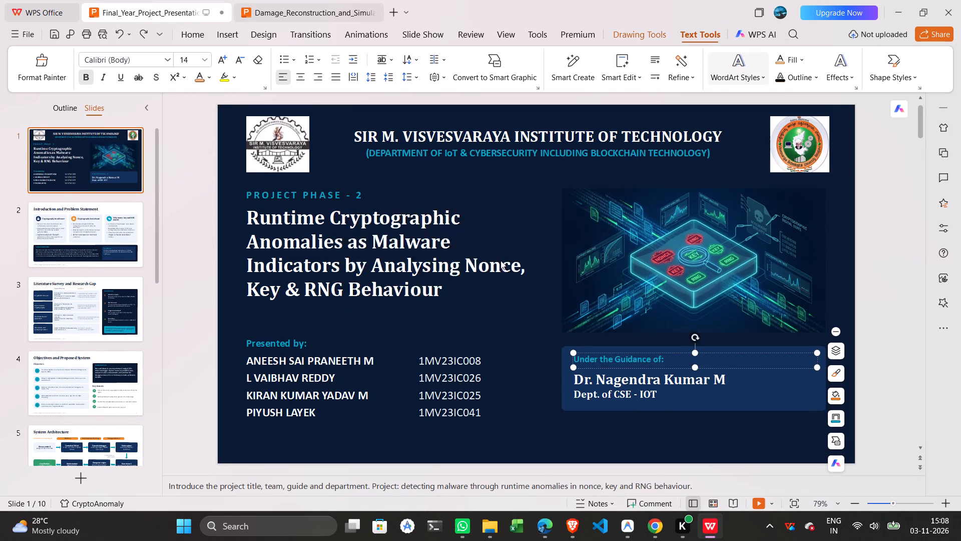
click(222, 12)
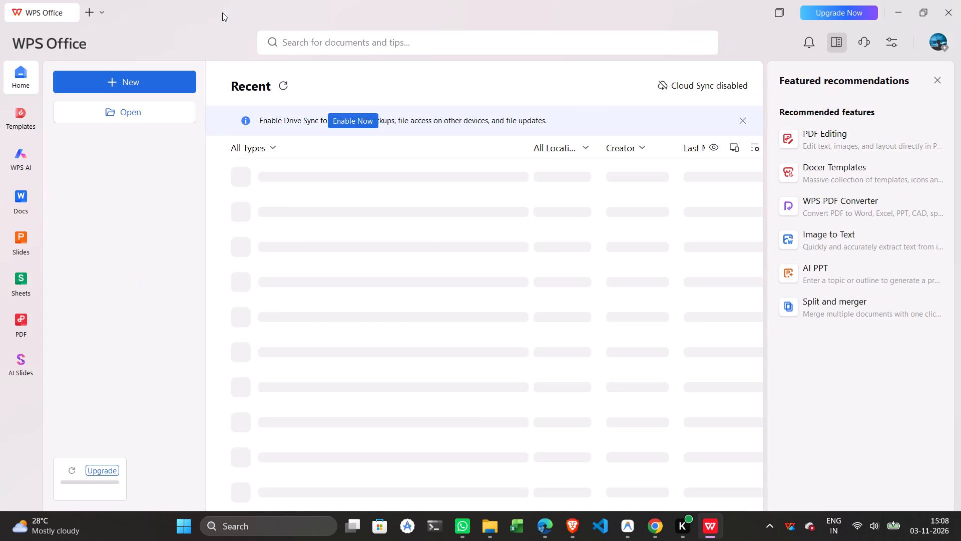
click(951, 0)
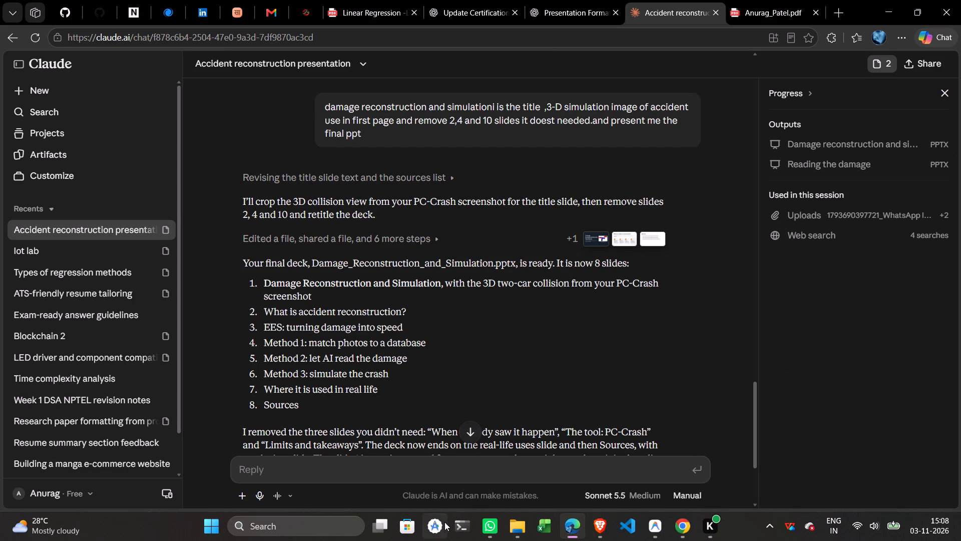
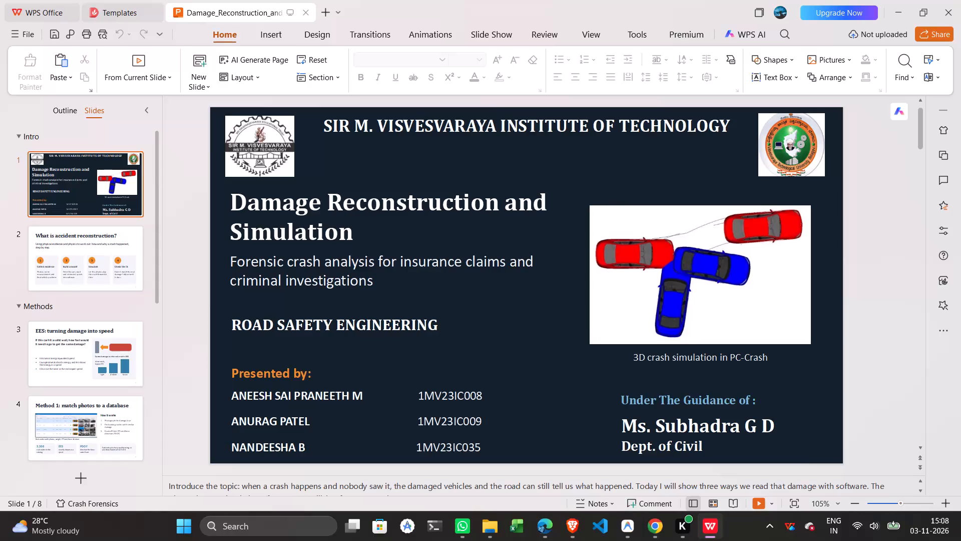
Review the Damage Reconstruction deck from the title slide through its closing slides and back to the opening accident reconstruction slides.
scroll(508, 296, down, 3)
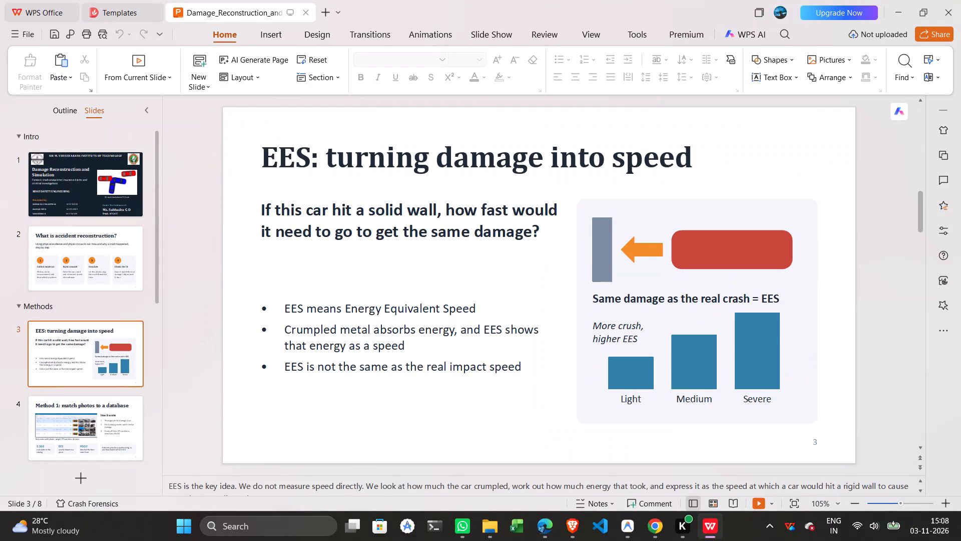
scroll(508, 296, down, 7)
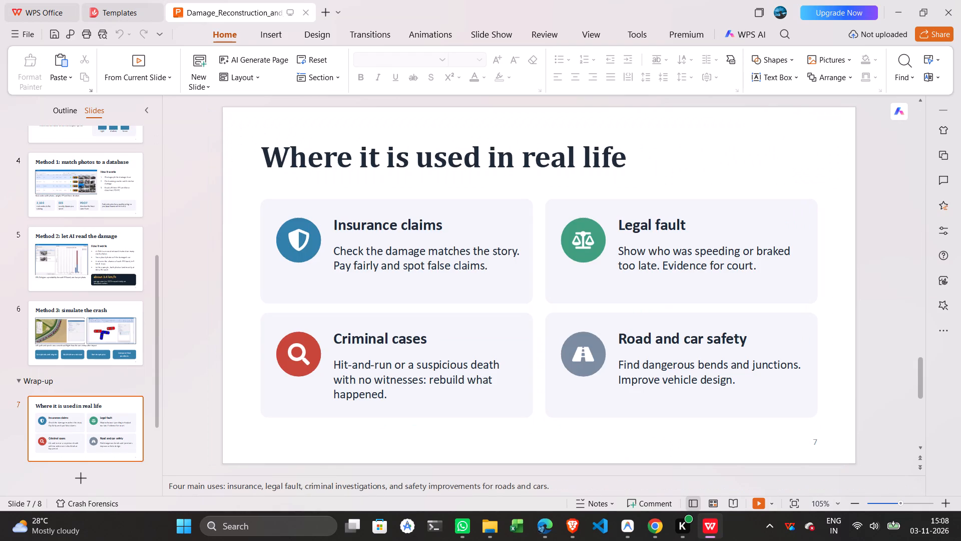
scroll(508, 296, down, 3)
scroll(508, 296, up, 6)
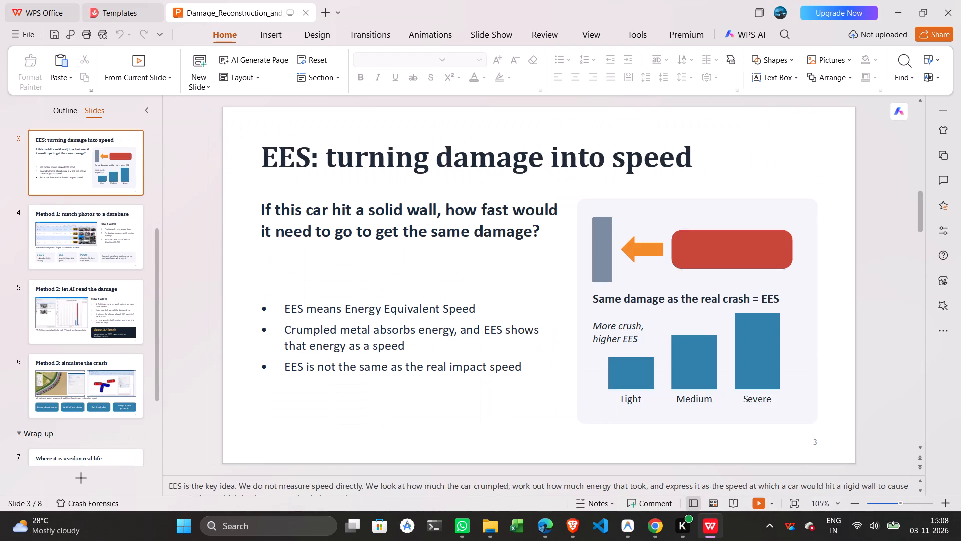
scroll(508, 296, down, 7)
scroll(508, 296, up, 5)
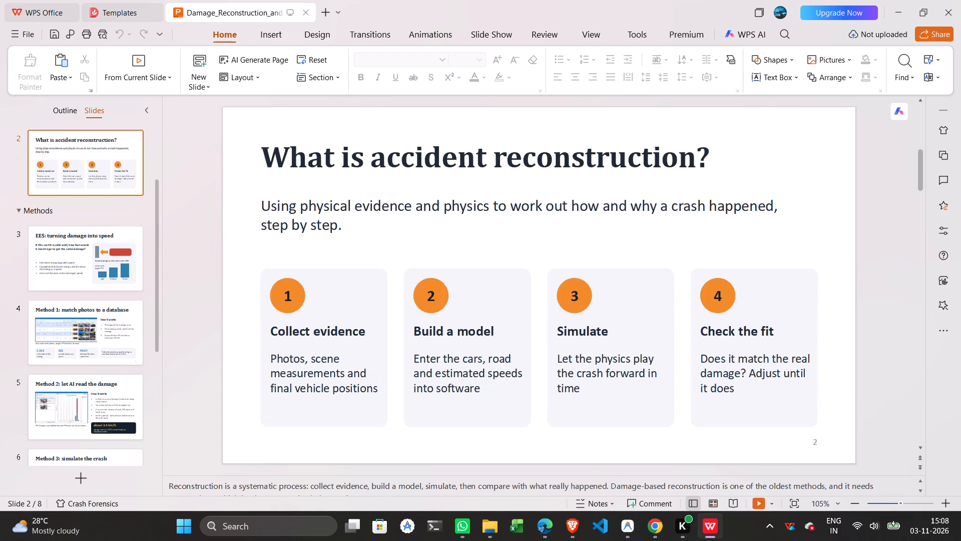
scroll(508, 296, up, 7)
scroll(508, 296, down, 6)
scroll(508, 296, up, 6)
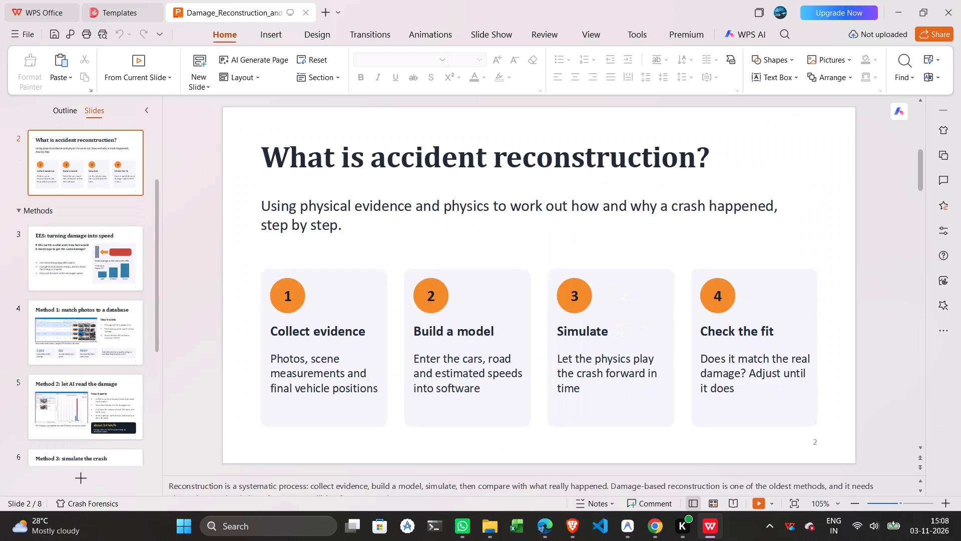
scroll(508, 296, down, 7)
scroll(508, 296, up, 10)
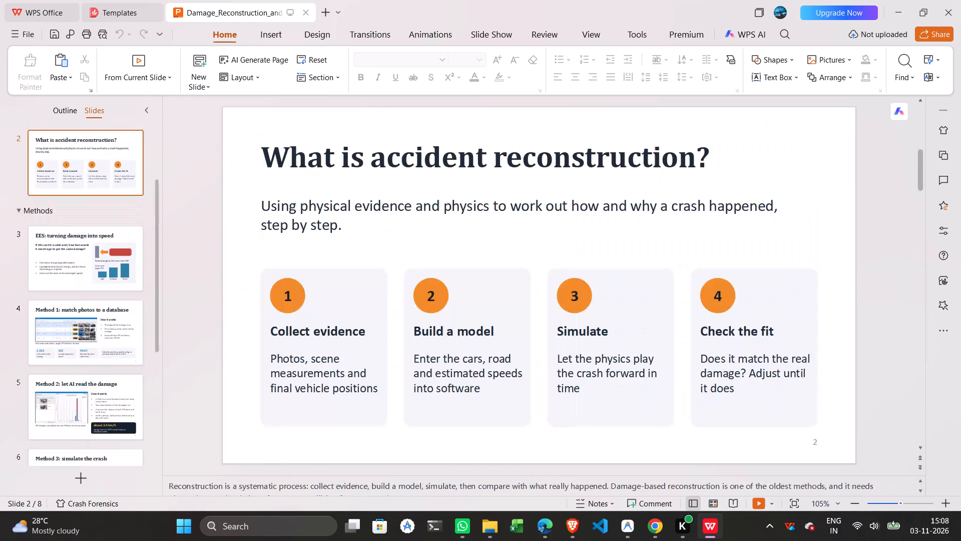
scroll(508, 296, up, 2)
Look through the deck's later slides again, covering Methods 2 and 3, the real-life uses and Sources.
scroll(508, 296, down, 7)
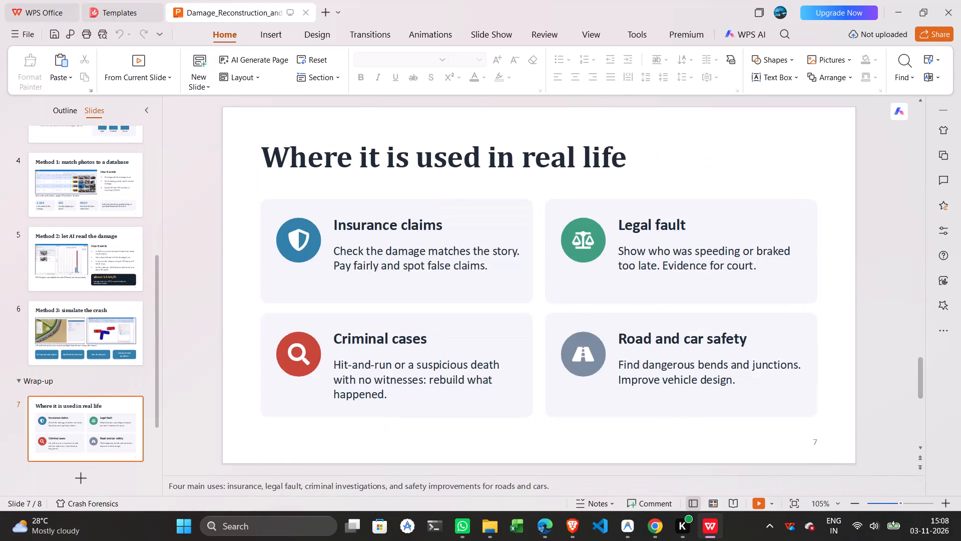
scroll(508, 296, down, 1)
scroll(508, 296, up, 1)
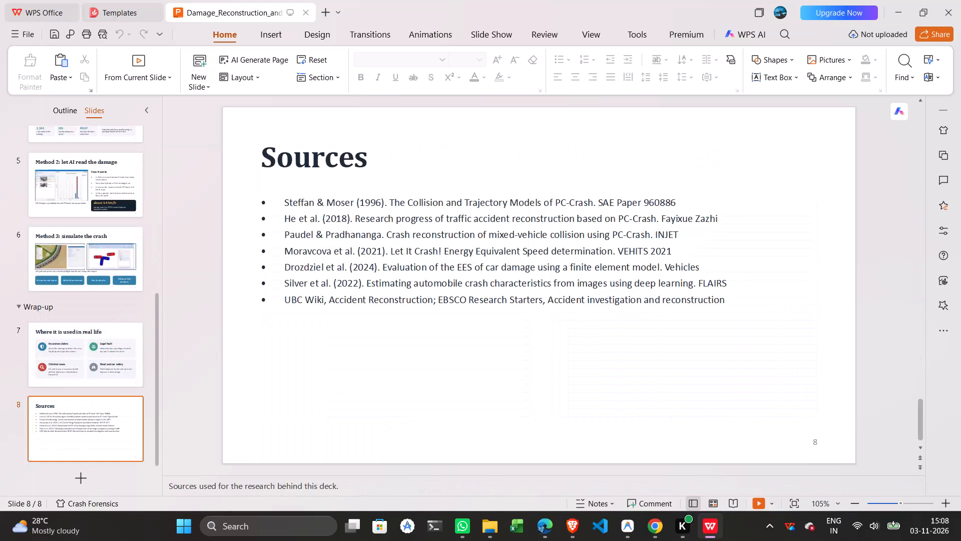
scroll(508, 296, up, 2)
scroll(508, 296, down, 1)
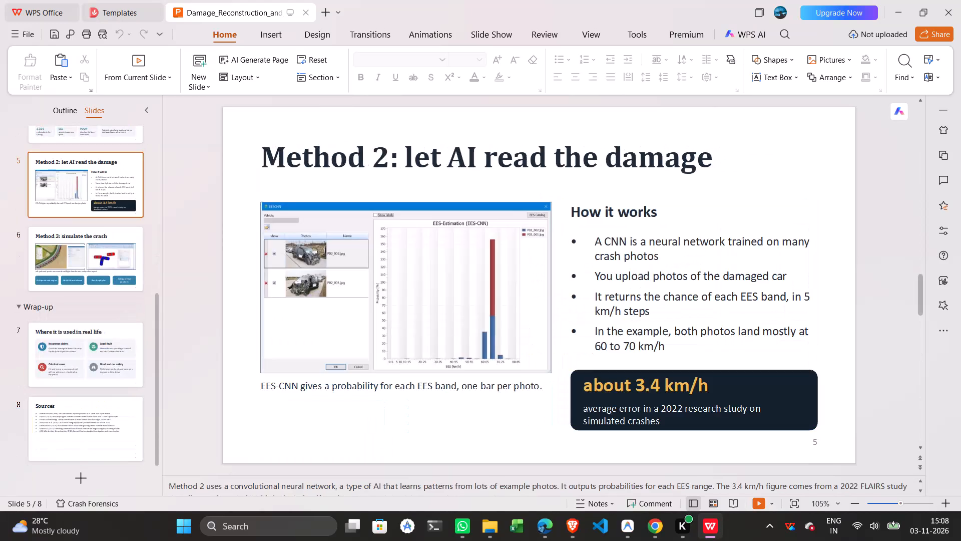
scroll(508, 296, down, 1)
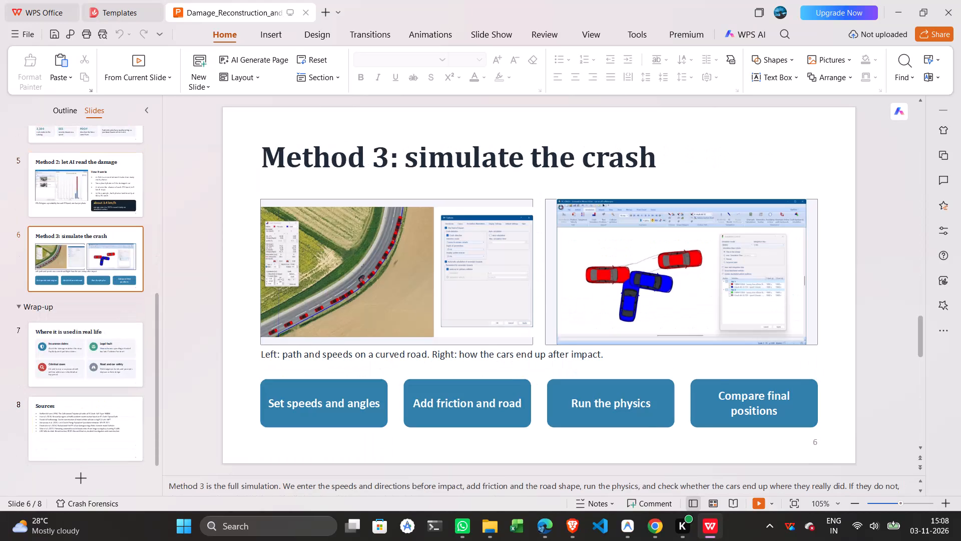
scroll(508, 296, down, 1)
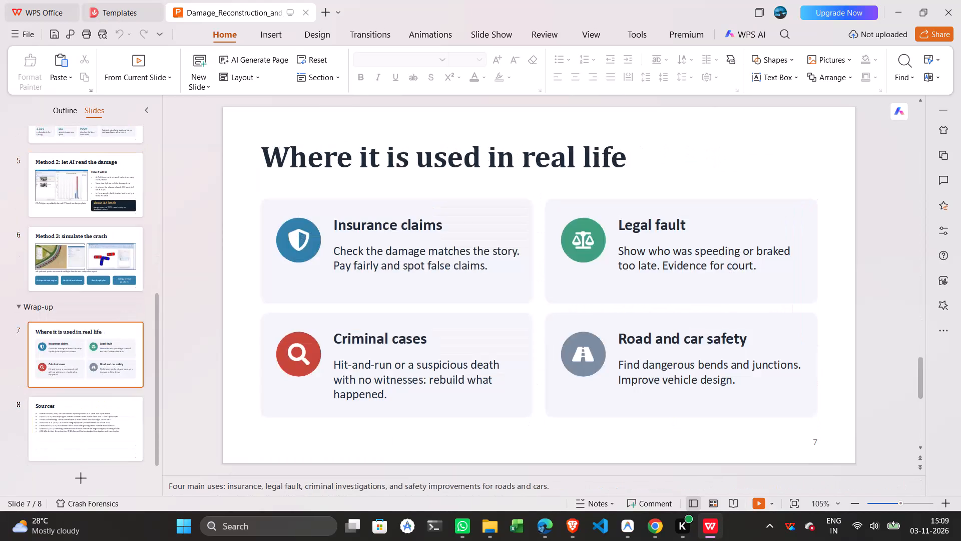
scroll(508, 296, up, 2)
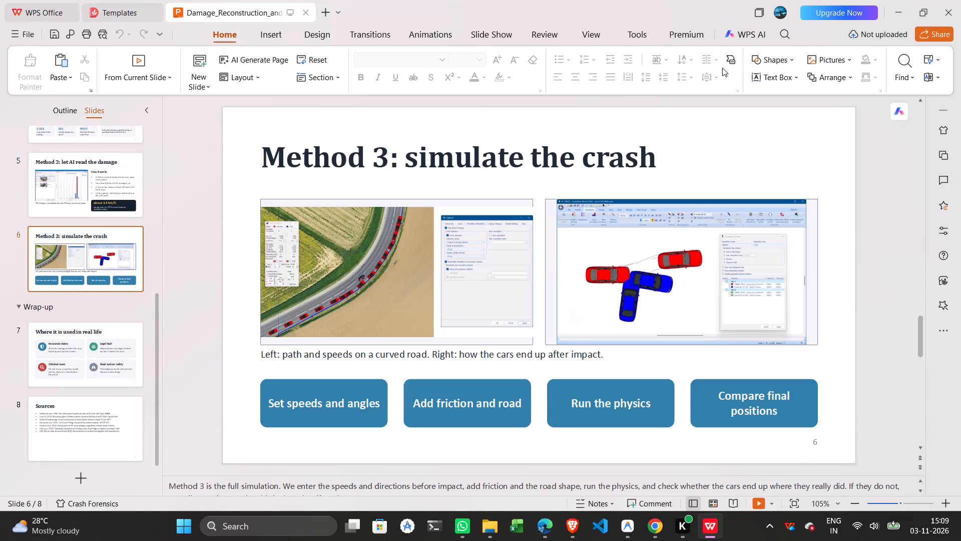